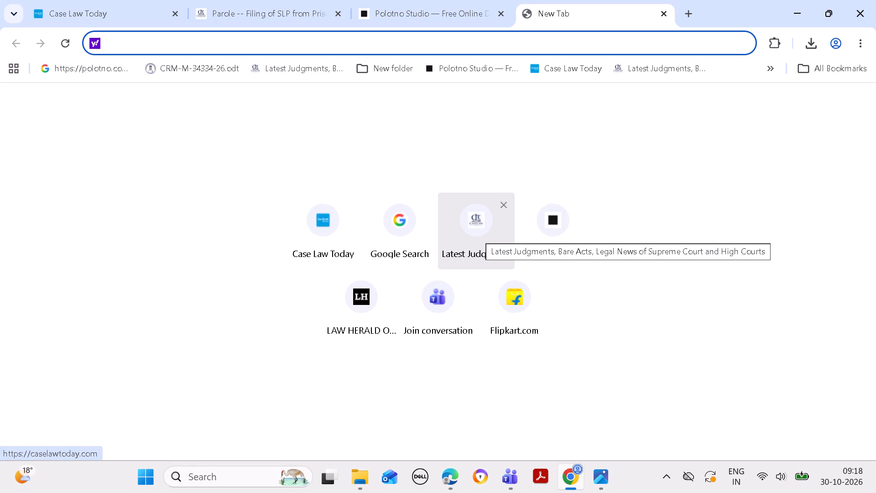
# Close all the open browser tabs, including the CaseLawToday pages, the parole article and the Polotno Studio design.
pyautogui.click(480, 226)
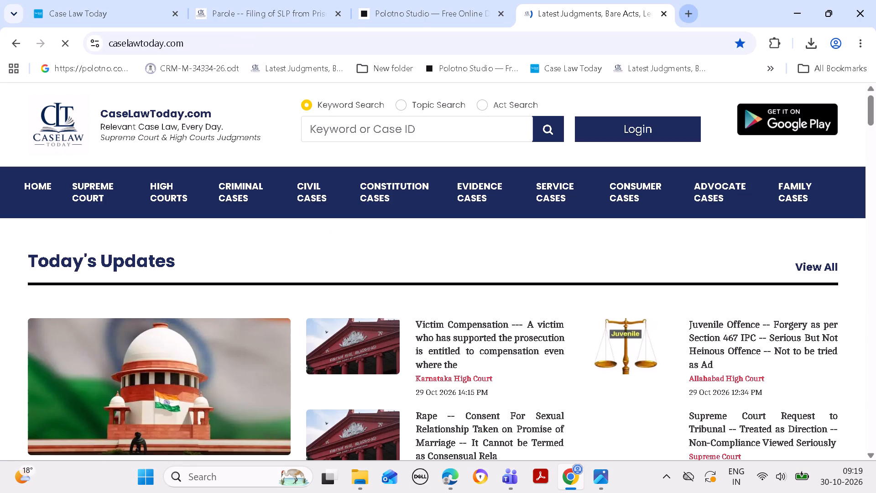
pyautogui.click(667, 12)
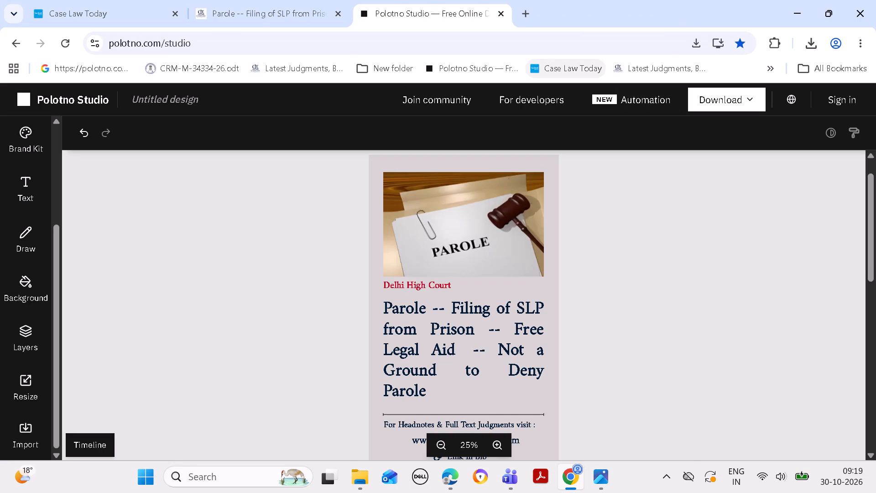
pyautogui.click(495, 11)
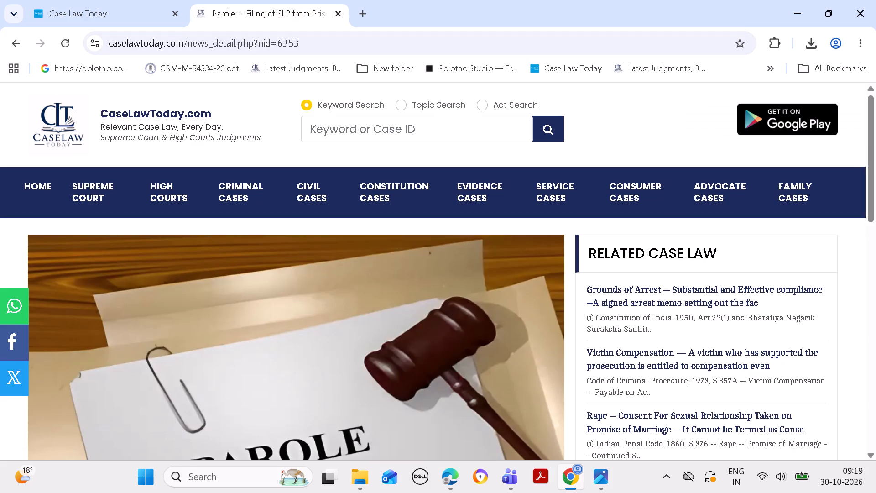
pyautogui.click(335, 8)
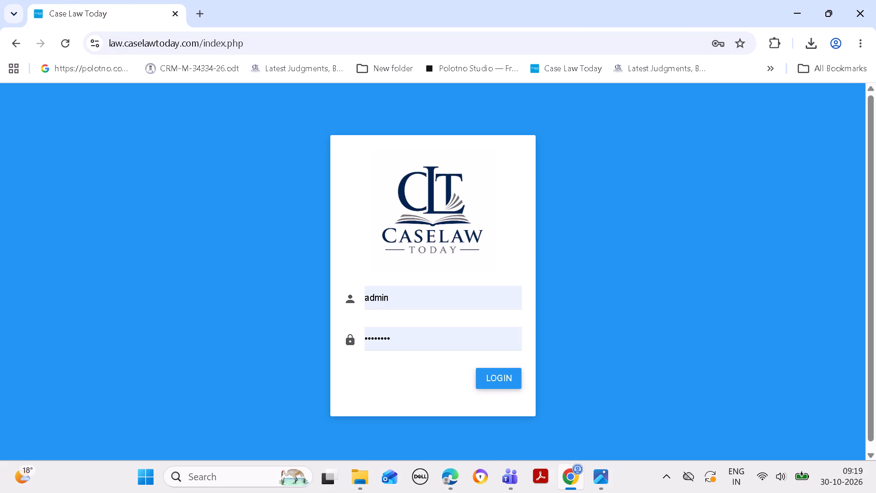
pyautogui.click(172, 19)
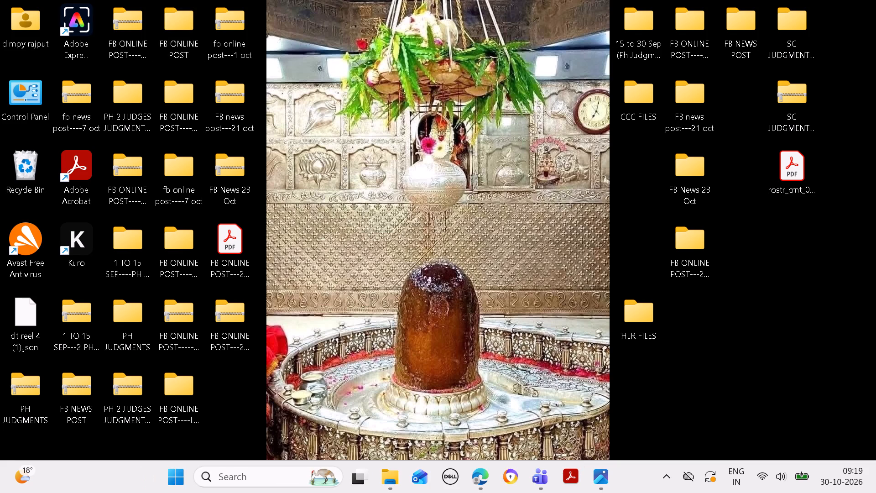
# Find Google Chrome through the Windows search and launch it again.
pyautogui.click(291, 471)
pyautogui.click(297, 306)
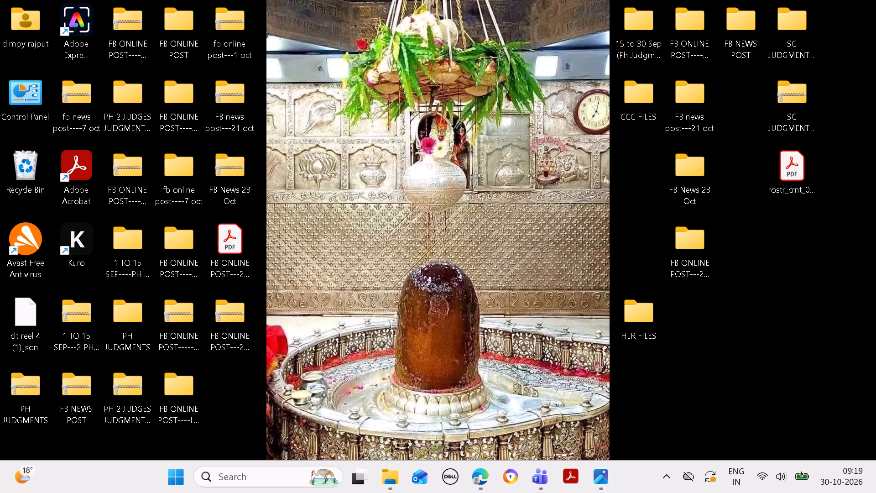
pyautogui.click(269, 475)
pyautogui.click(309, 306)
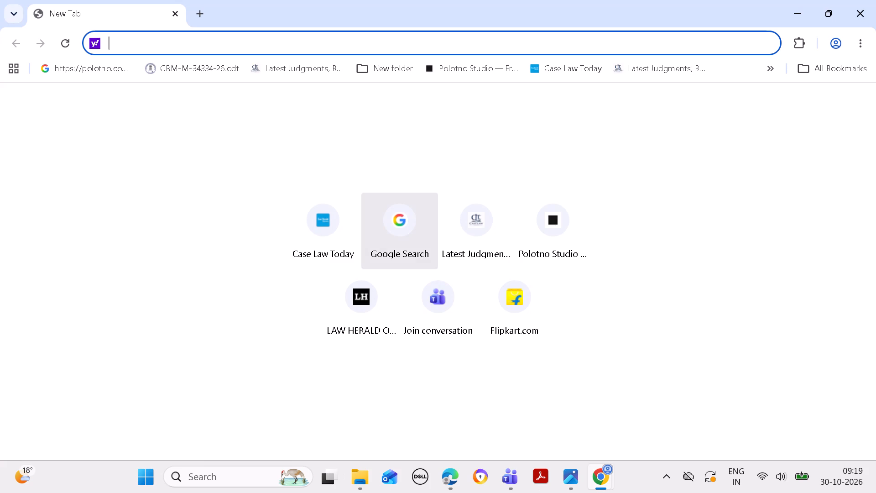
# Open the saved Google Search page and clear the "punjab and haryana high court" query.
pyautogui.click(388, 224)
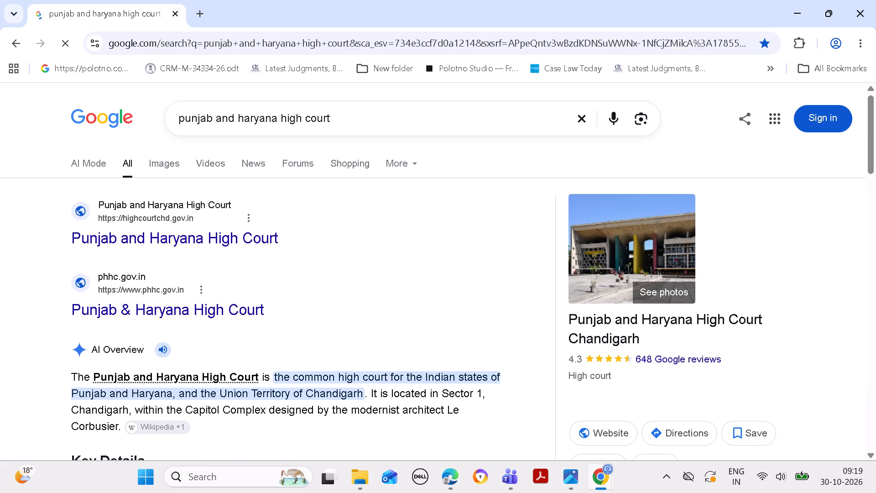
pyautogui.click(578, 121)
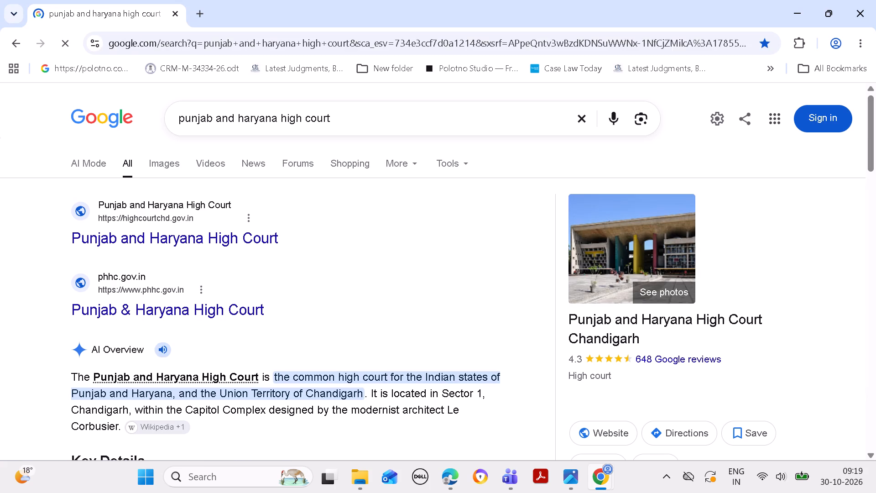
pyautogui.click(501, 118)
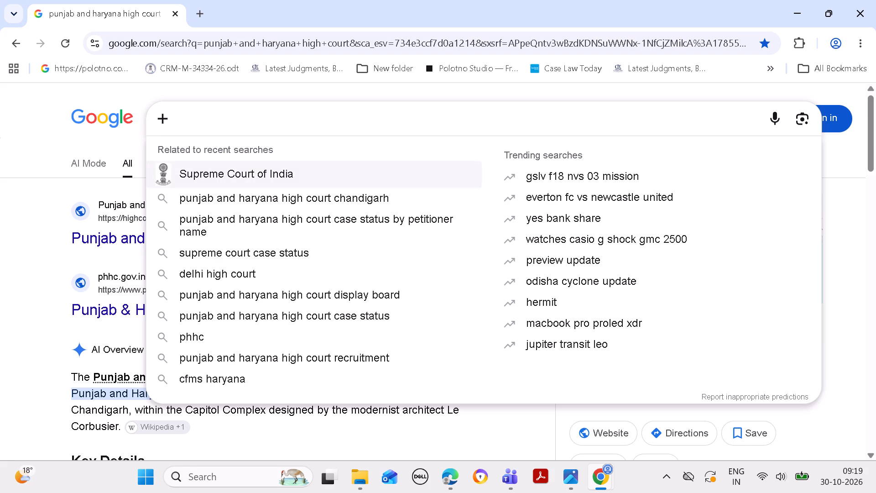
# Open Polotno Studio in a new browser tab.
pyautogui.click(203, 14)
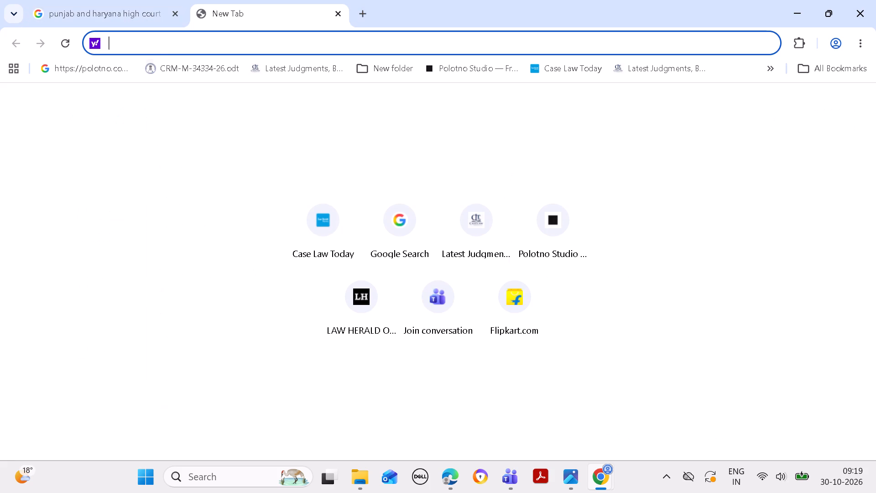
pyautogui.click(547, 225)
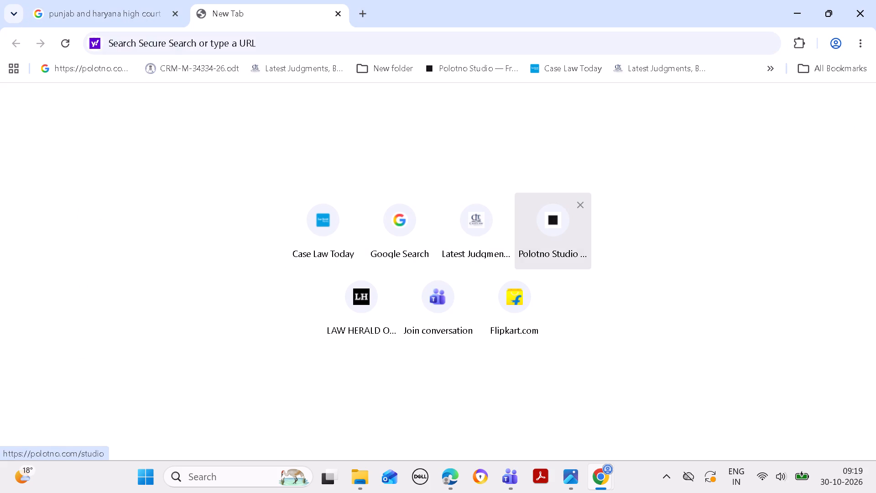
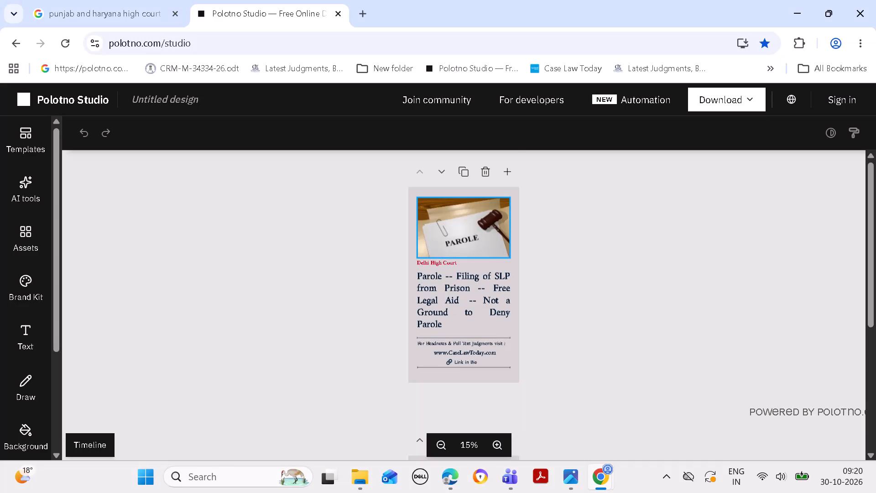
# Switch to the desktop and open FB ONLINE POST---24 OCT through its nested FB ONLINE POST---28 Oct folder to FB ONLINE POST---29 OCT.
pyautogui.click(800, 19)
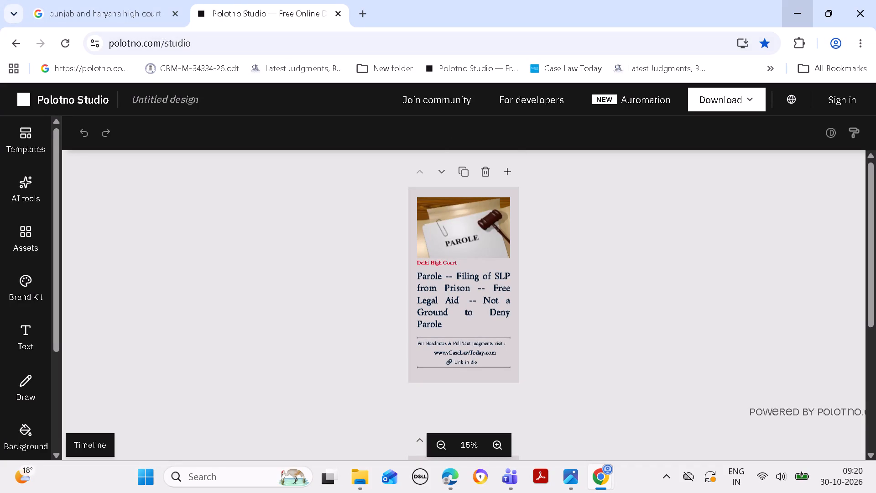
pyautogui.click(802, 10)
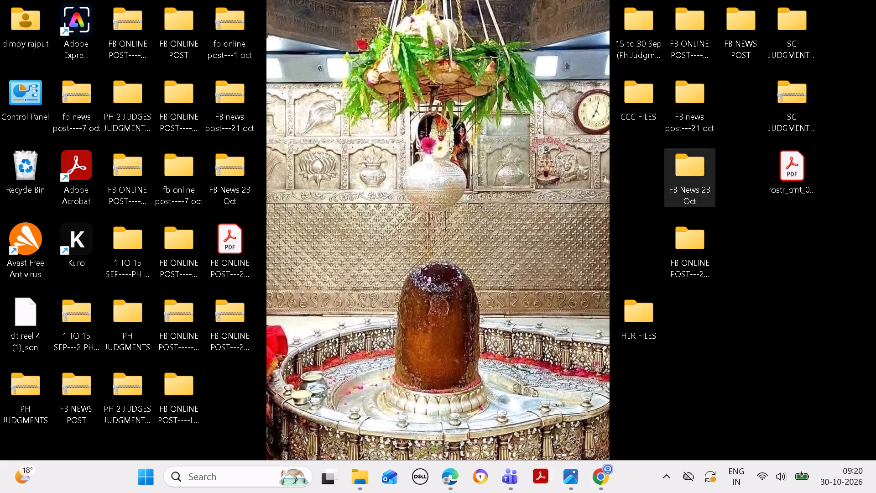
pyautogui.click(684, 255)
pyautogui.click(683, 247)
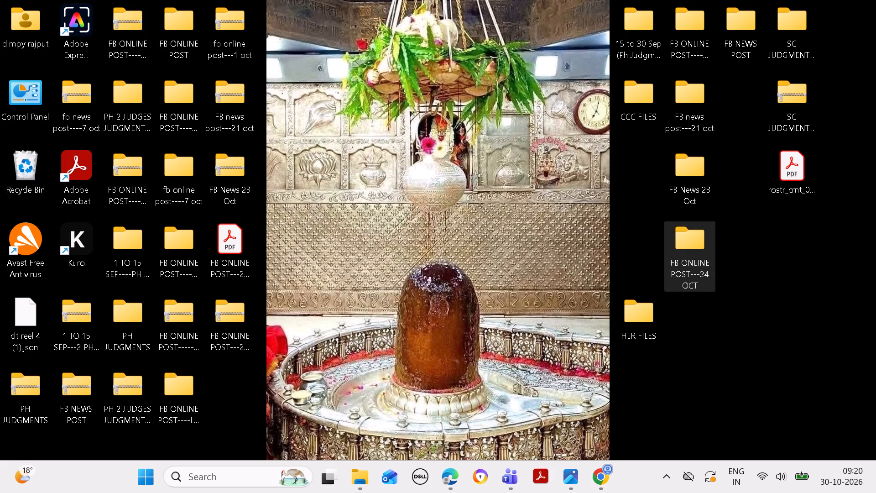
pyautogui.doubleClick(684, 239)
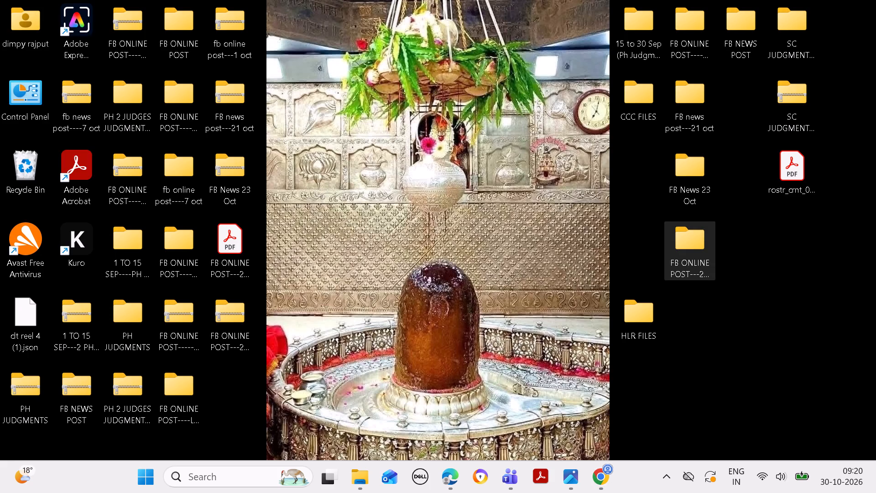
pyautogui.click(684, 239)
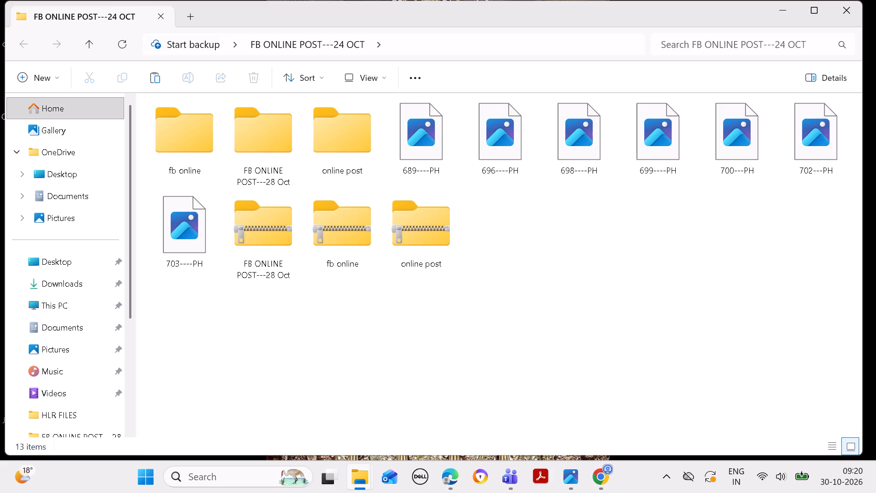
pyautogui.doubleClick(260, 158)
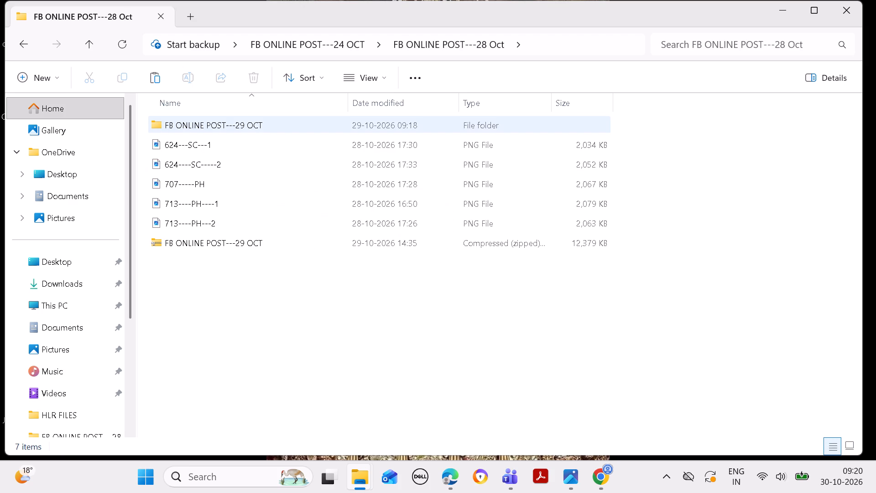
pyautogui.doubleClick(235, 129)
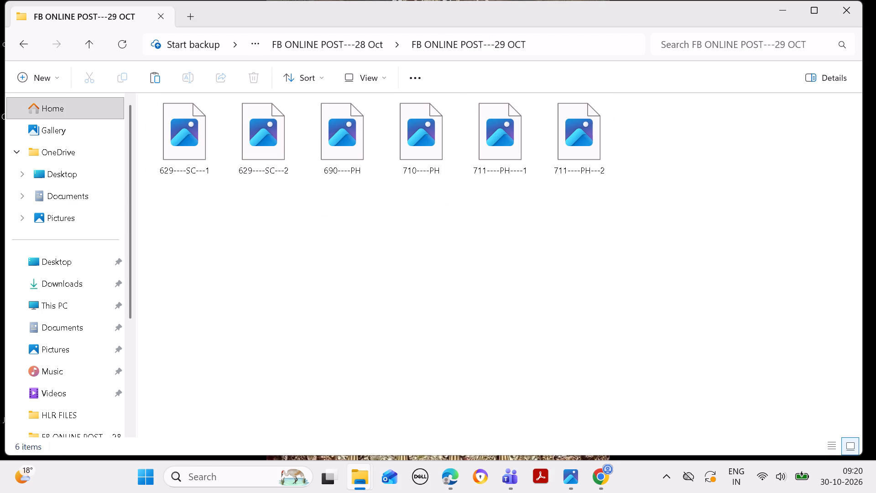
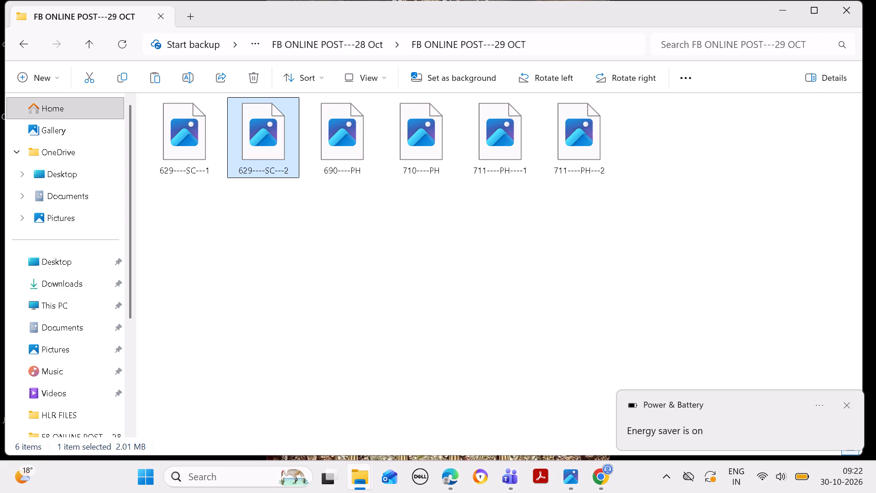
# Create a new folder named "FB ONLINE POST-----30 Oct" inside FB ONLINE POST---29 OCT.
pyautogui.click(849, 401)
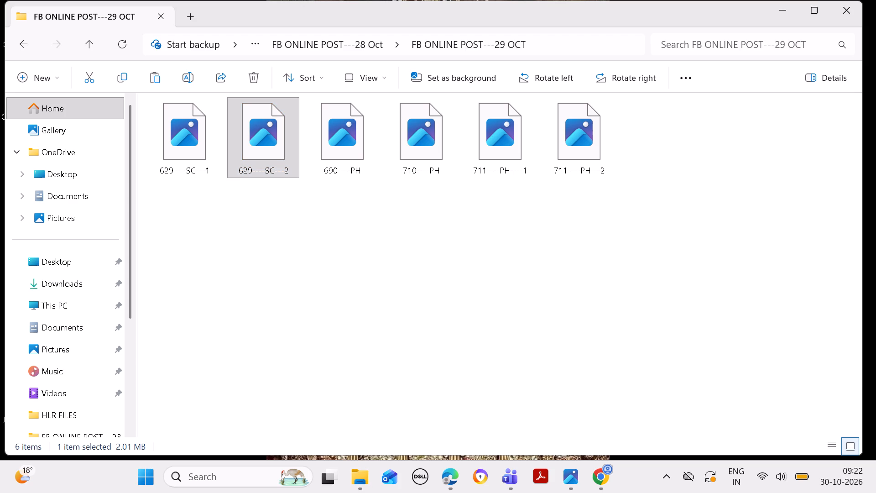
pyautogui.rightClick(673, 147)
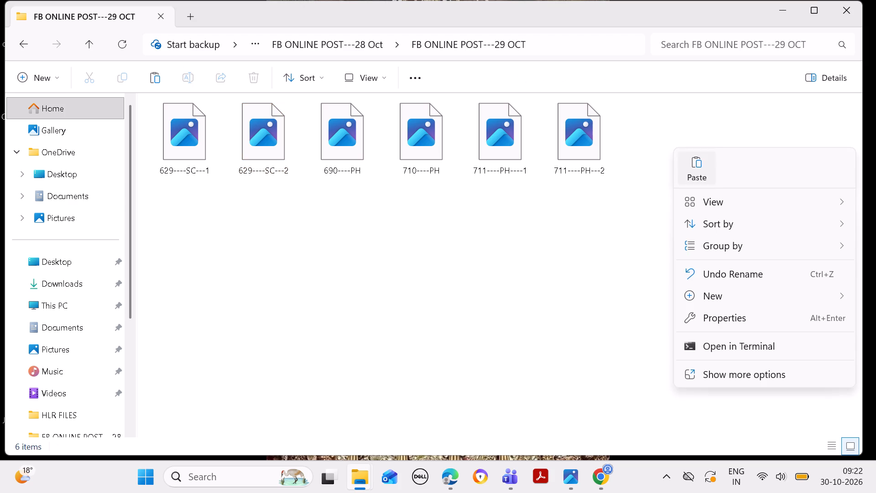
pyautogui.click(715, 298)
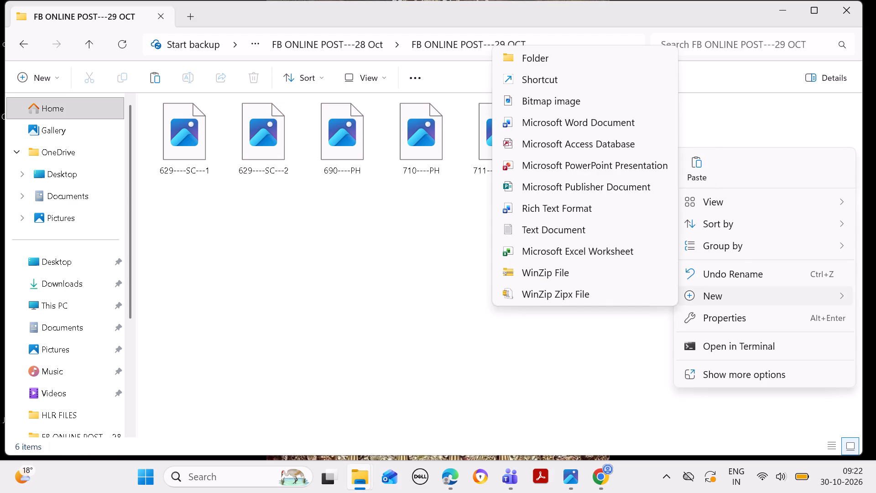
pyautogui.click(573, 61)
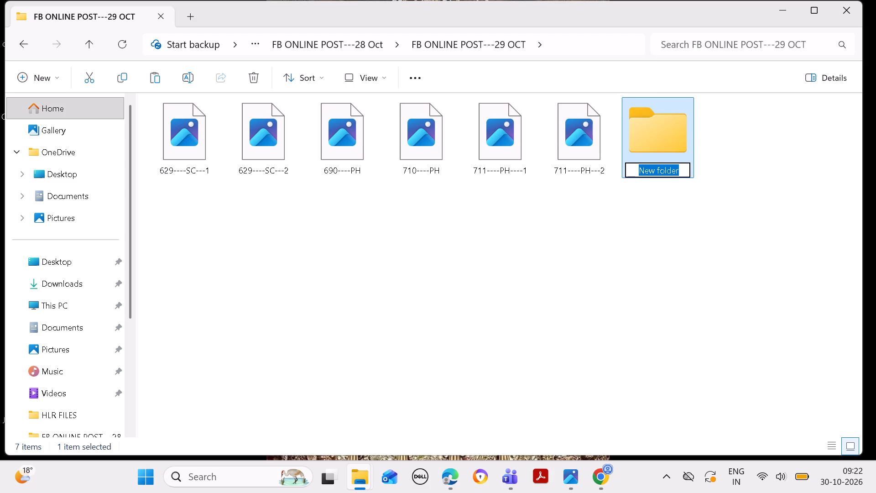
pyautogui.press('BackSpace')
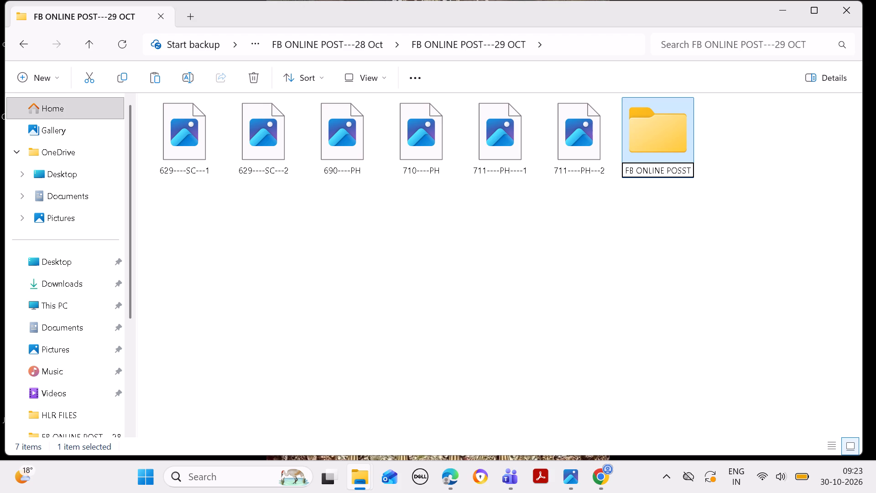
pyautogui.press('BackSpace')
pyautogui.press('BackSpace')
pyautogui.press('BackSpace')
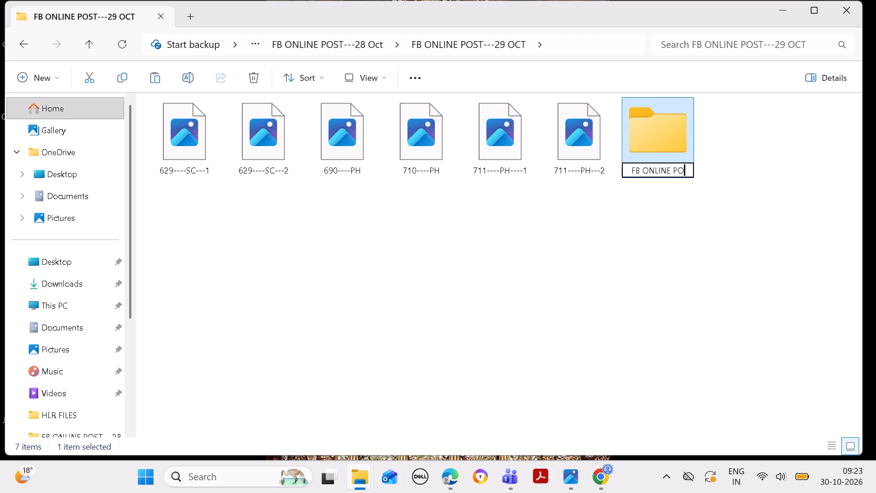
pyautogui.write('ST')
pyautogui.write('-----')
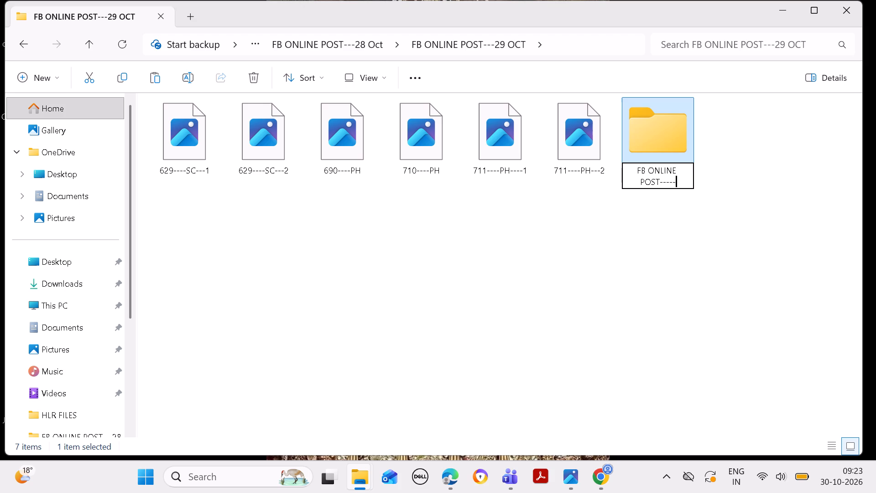
pyautogui.write('30')
pyautogui.press('space')
pyautogui.press('BackSpace')
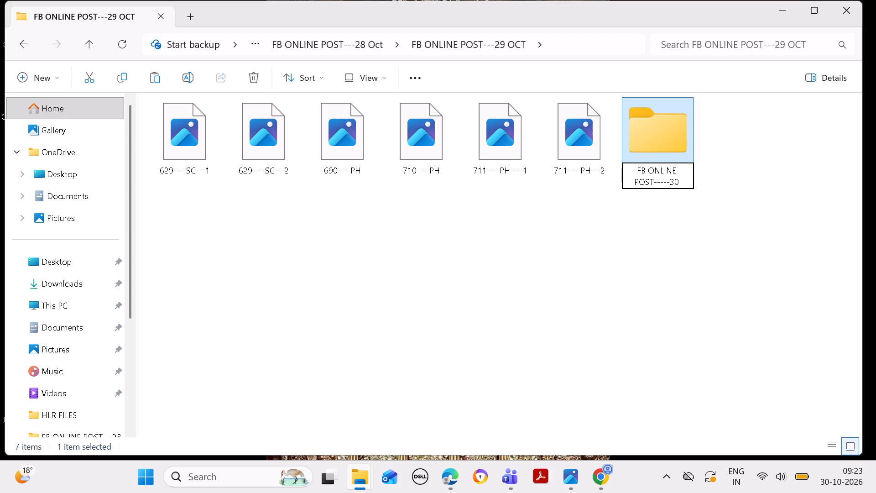
pyautogui.write('ct')
pyautogui.press('Return')
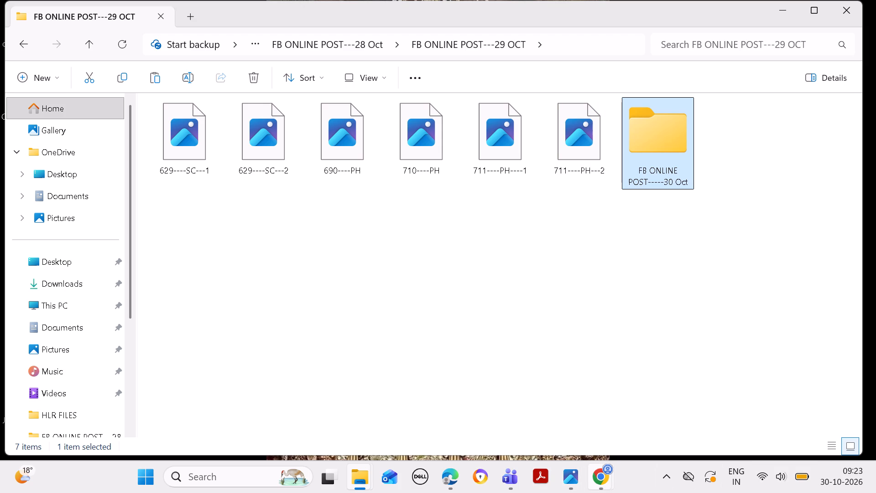
# Switch to the open Chrome browser window.
pyautogui.click(649, 420)
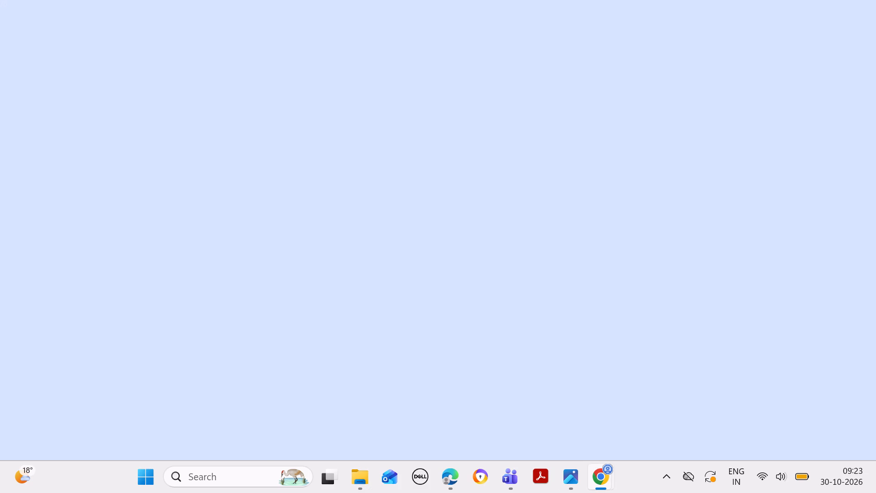
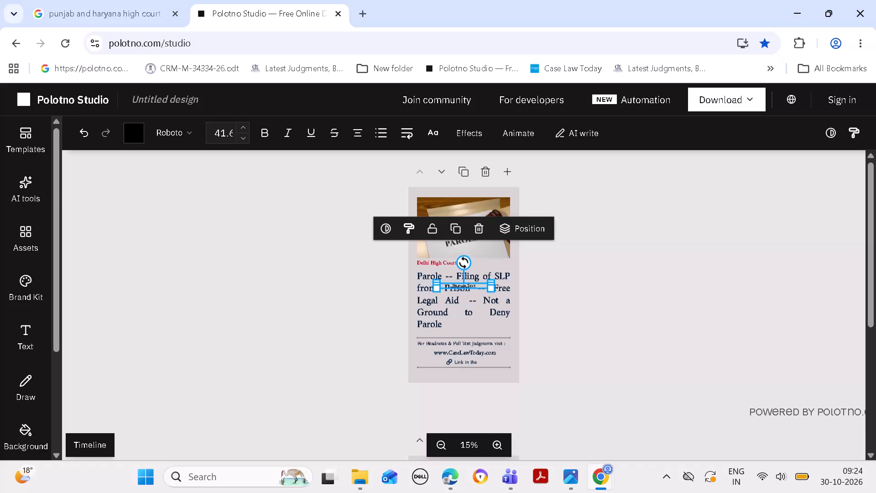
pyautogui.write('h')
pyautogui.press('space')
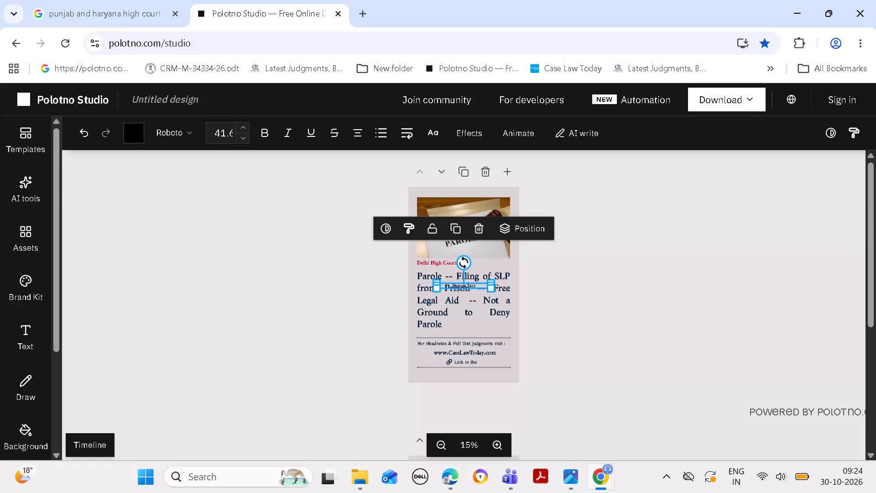
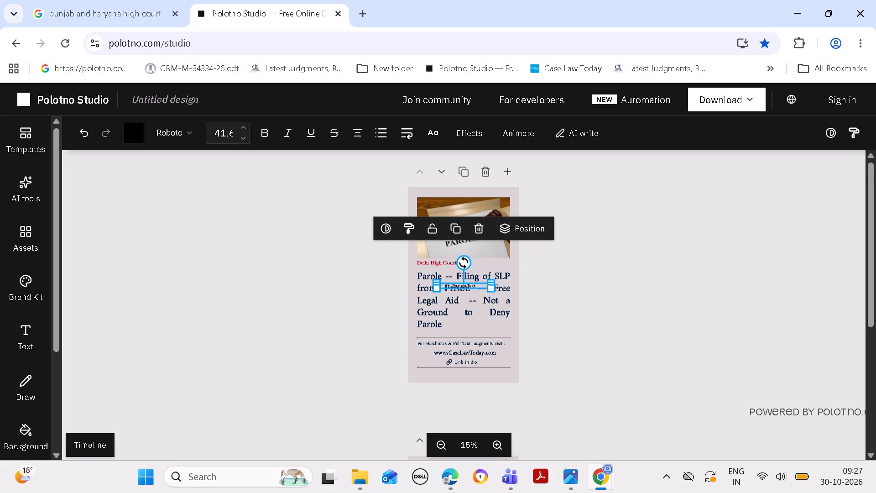
# Open the Law Herald Online site in a new browser tab.
pyautogui.click(744, 294)
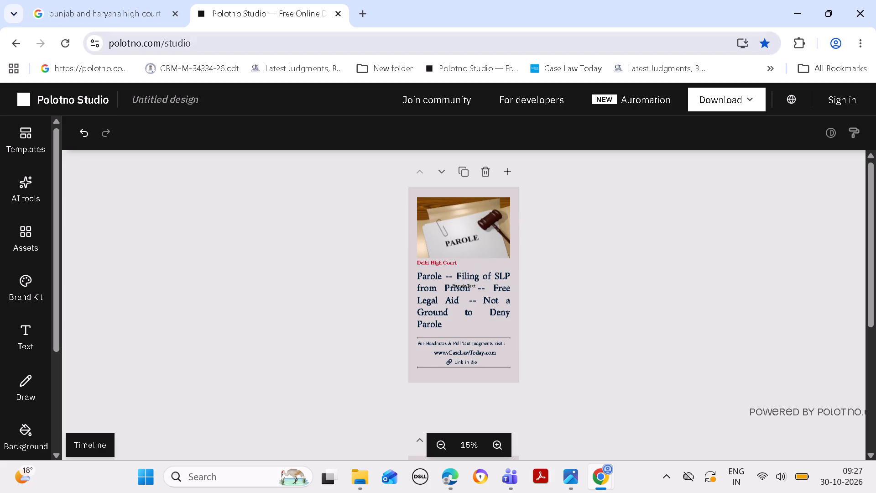
pyautogui.click(368, 12)
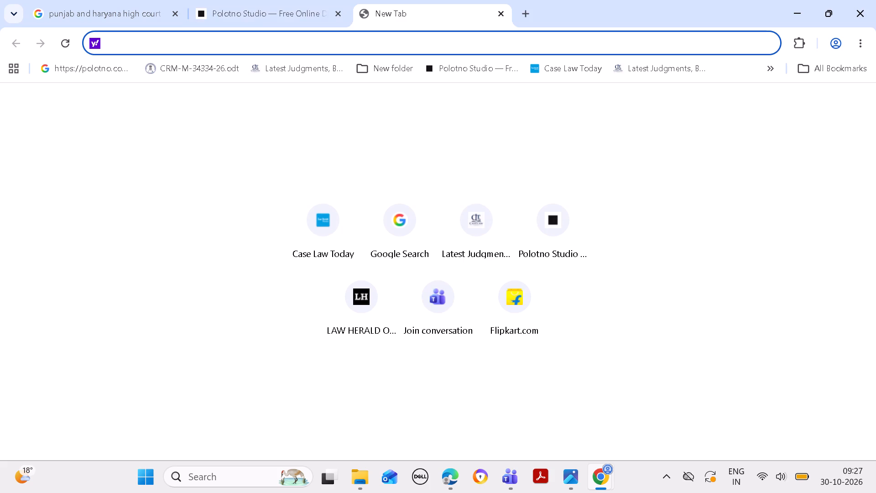
pyautogui.click(367, 289)
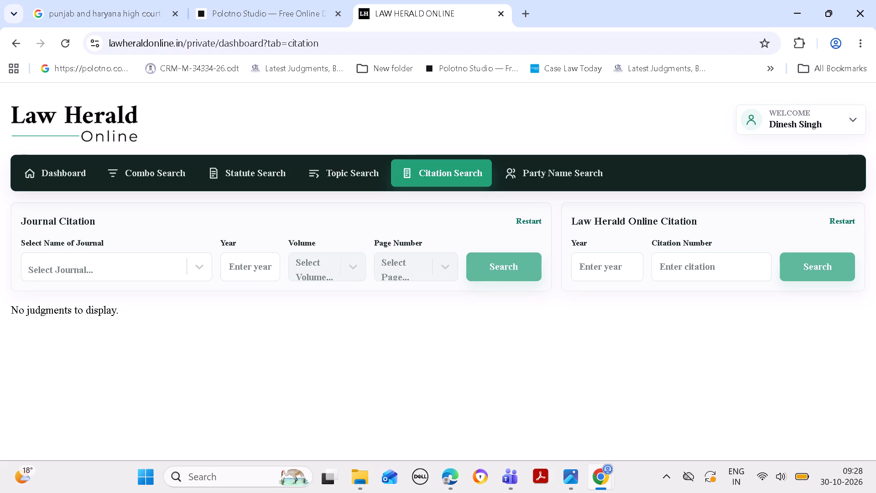
# Open the FB ONLINE POST-----30 Oct folder in File Explorer, returning to the Law Herald Online page in Chrome.
pyautogui.click(799, 16)
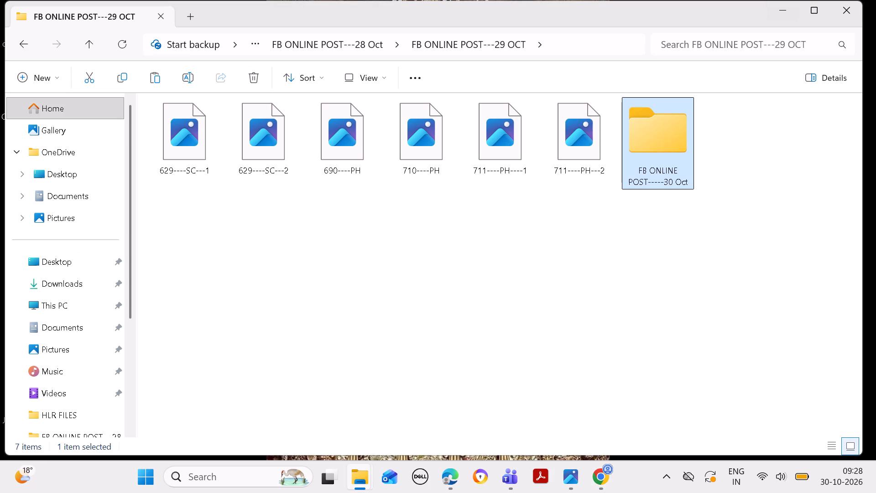
pyautogui.doubleClick(666, 142)
pyautogui.click(784, 14)
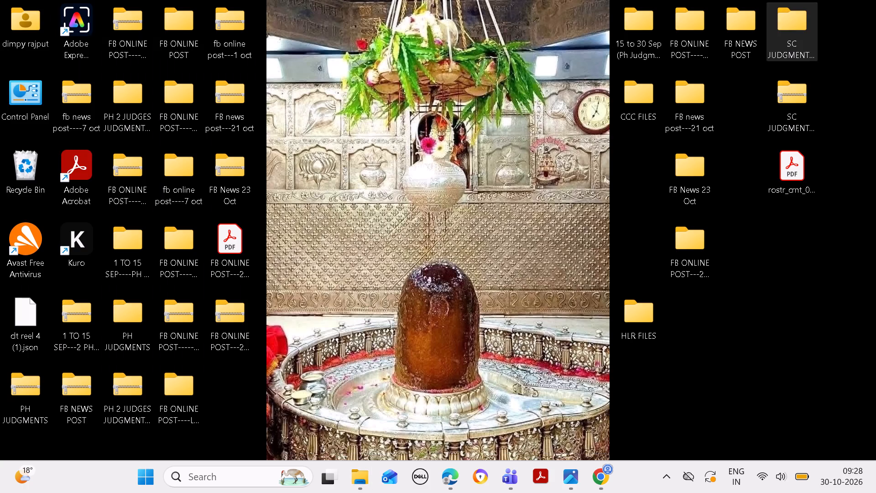
pyautogui.click(601, 472)
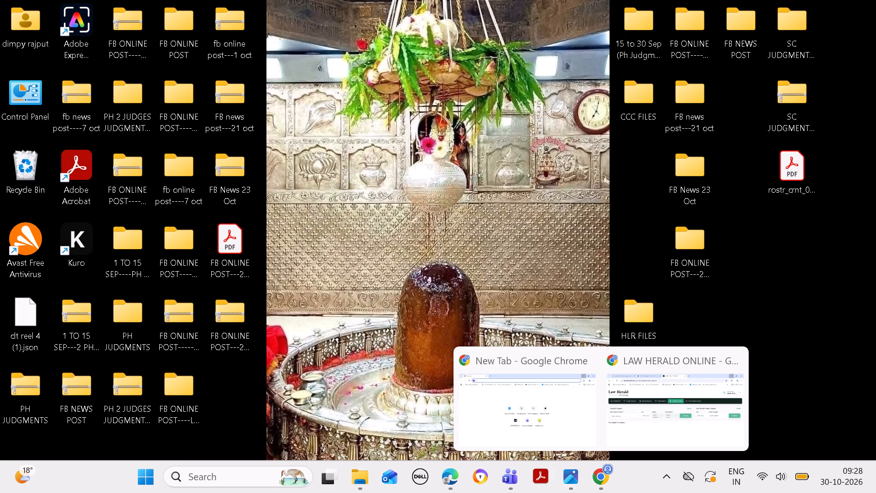
pyautogui.click(647, 399)
# Search Law Herald Online citations for year 2026, number 638, and open the full judgment on its own page.
pyautogui.click(621, 264)
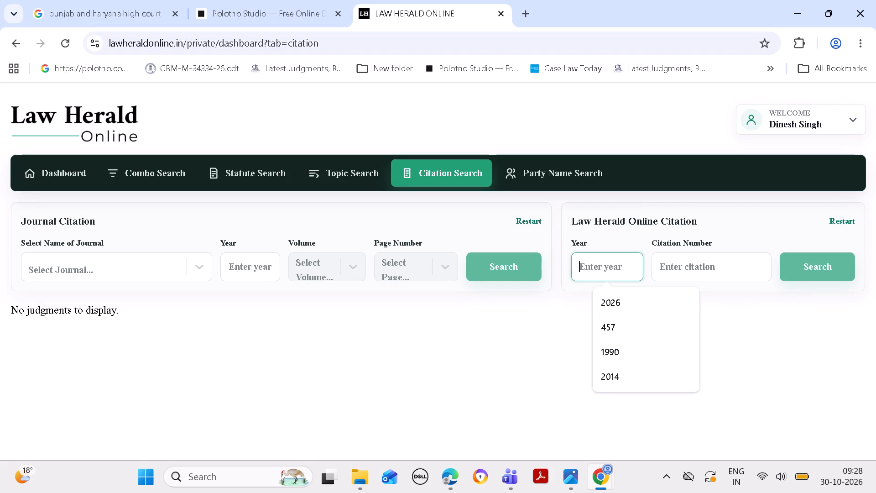
pyautogui.click(626, 301)
pyautogui.click(699, 249)
pyautogui.click(699, 262)
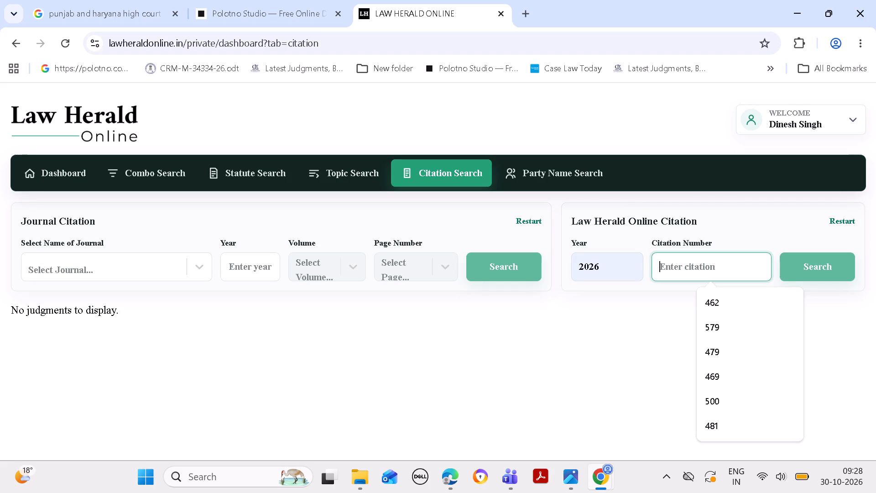
pyautogui.write('638')
pyautogui.click(819, 269)
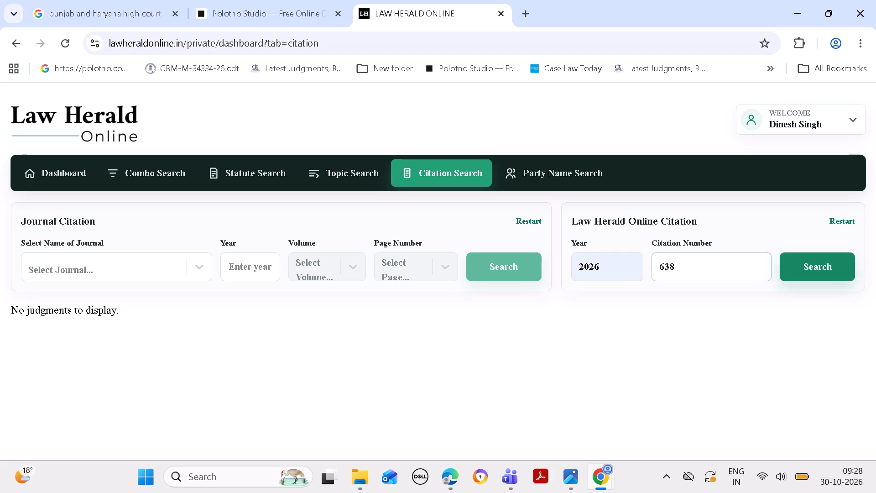
pyautogui.moveTo(875, 231); pyautogui.dragTo(875, 309)
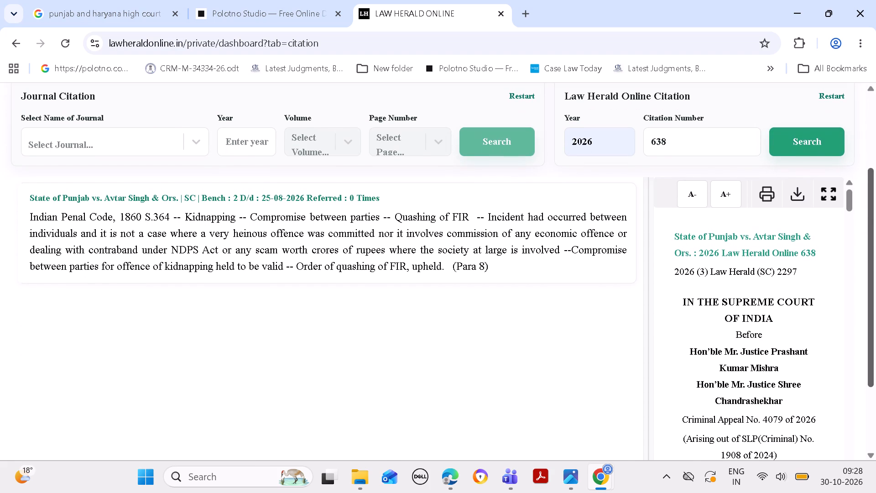
pyautogui.moveTo(875, 309); pyautogui.dragTo(875, 309)
pyautogui.click(829, 188)
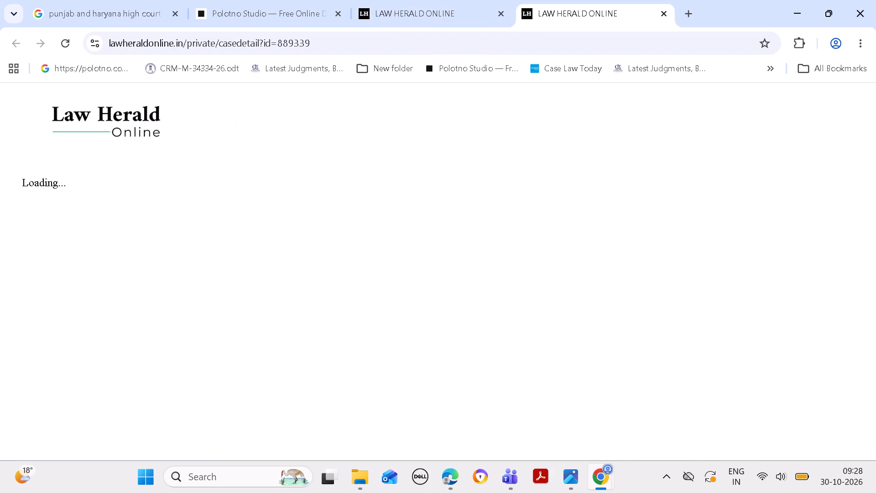
# Copy the headline "Kidnapping -- Compromise between parties -- FIR quashed" from the judgment.
pyautogui.moveTo(875, 150); pyautogui.dragTo(875, 156)
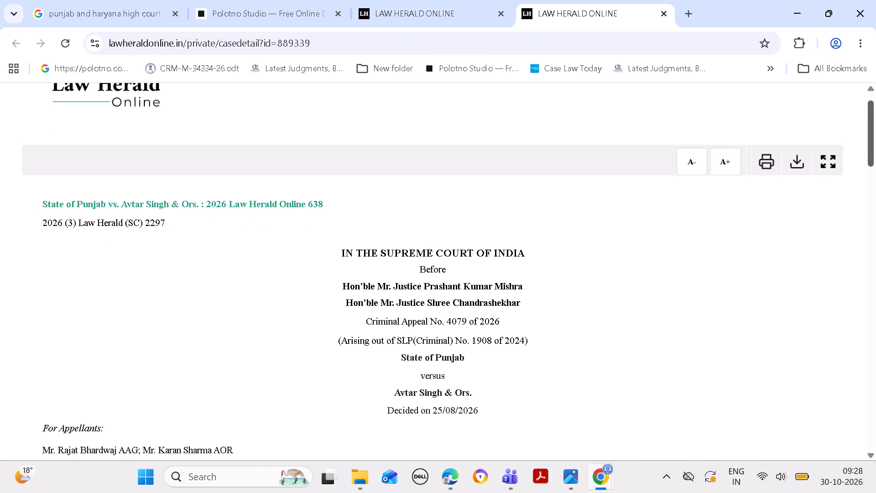
pyautogui.moveTo(875, 156); pyautogui.dragTo(875, 193)
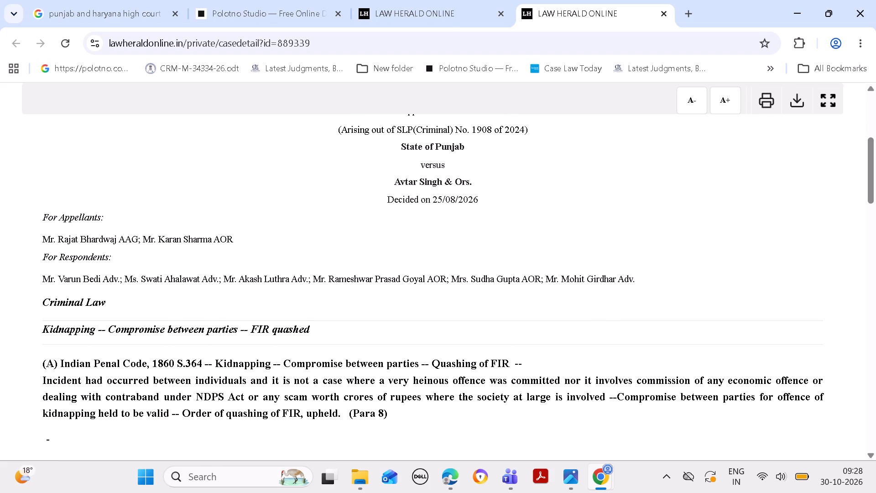
pyautogui.moveTo(44, 326); pyautogui.dragTo(330, 322)
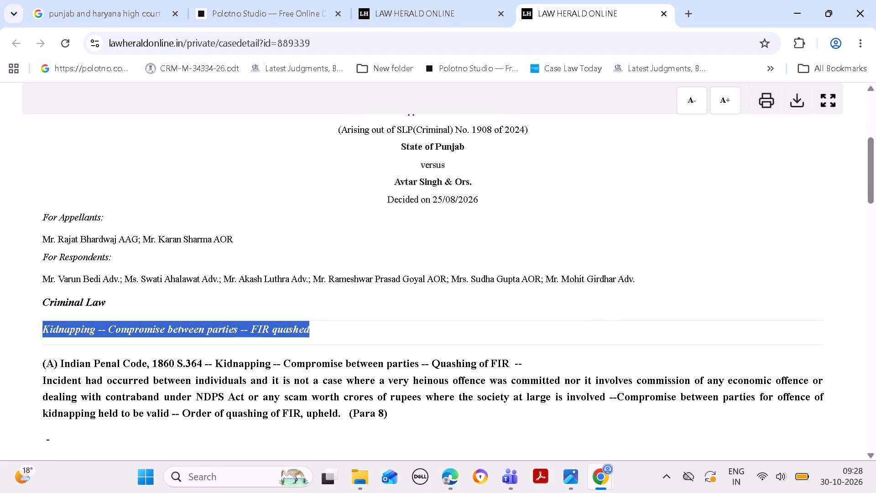
pyautogui.moveTo(330, 322); pyautogui.dragTo(331, 322)
pyautogui.hotkey('ctrl', 'c')
pyautogui.hotkey('ctrl', 'c')
pyautogui.click(225, 477)
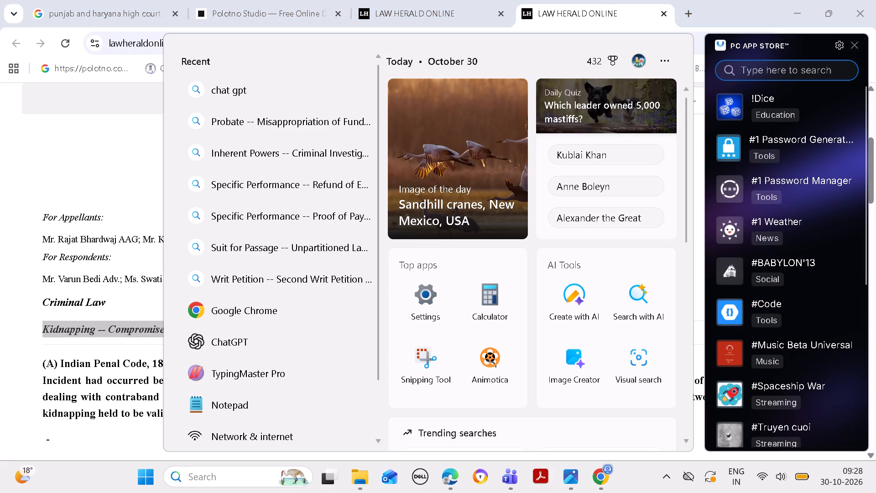
# Import the Polotno project file SC Online New 1 (1).json into Polotno Studio as the post template.
pyautogui.click(288, 2)
pyautogui.scroll(-5, 40, 398)
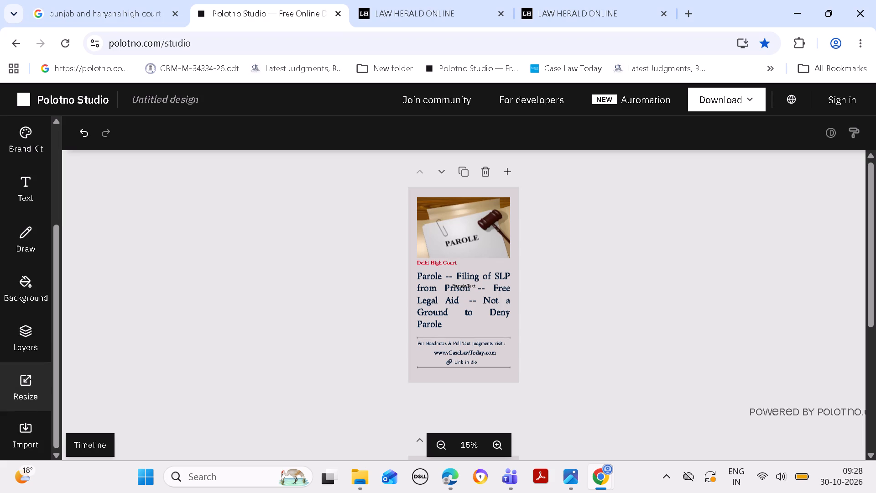
pyautogui.click(29, 418)
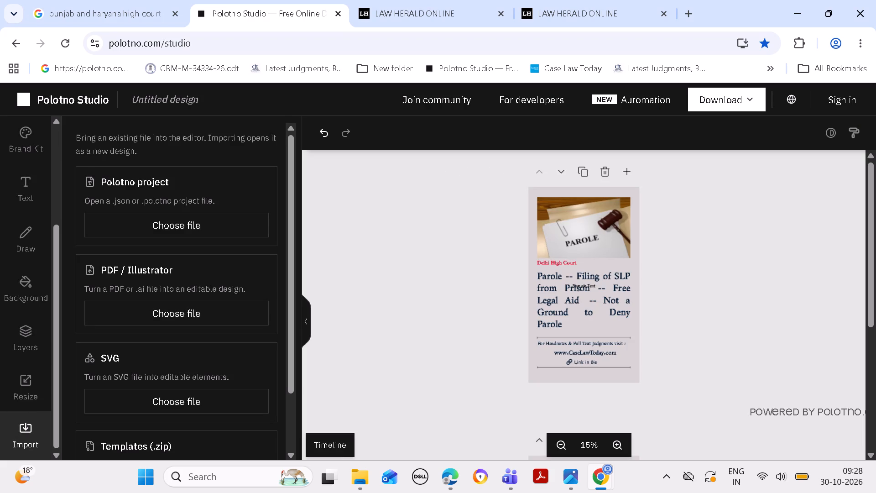
pyautogui.click(200, 227)
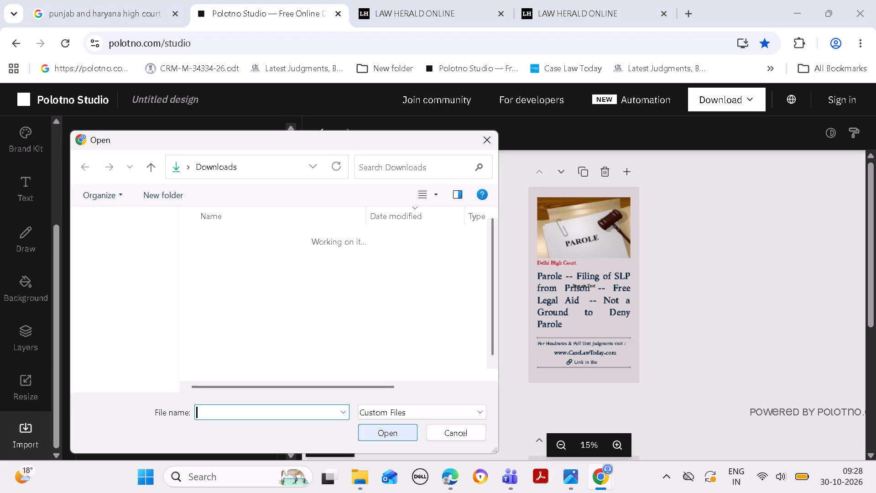
pyautogui.click(268, 257)
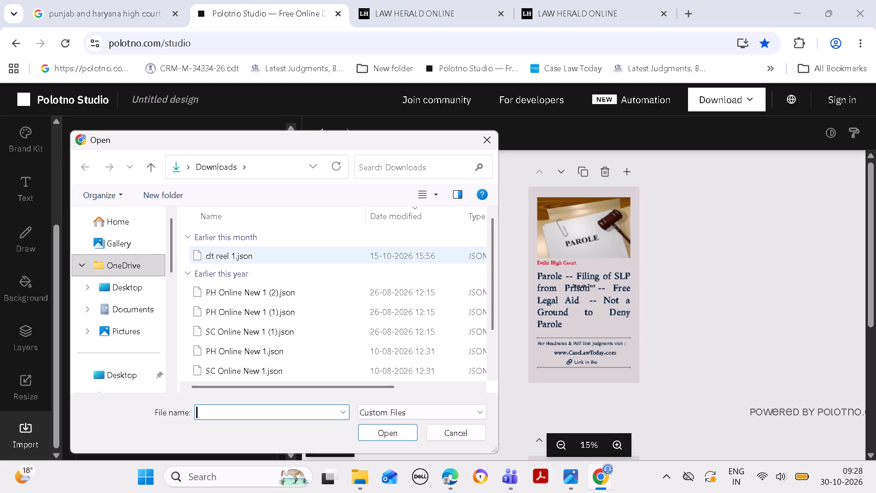
pyautogui.click(281, 333)
pyautogui.click(385, 438)
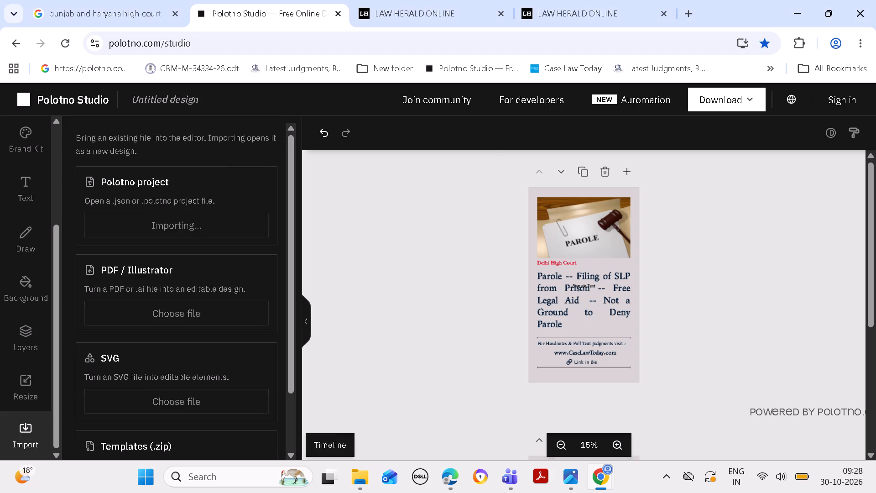
pyautogui.click(307, 325)
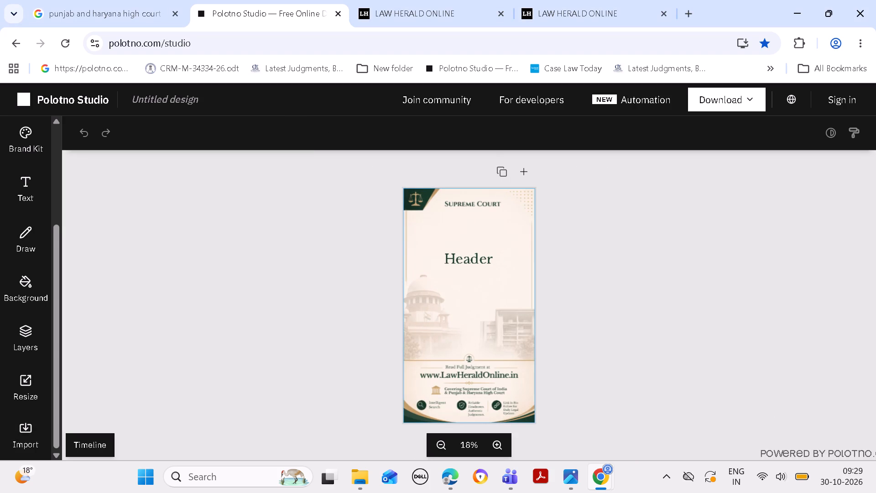
# Paste the copied headline into the Windows search box and recopy it from there as plain text.
pyautogui.click(262, 472)
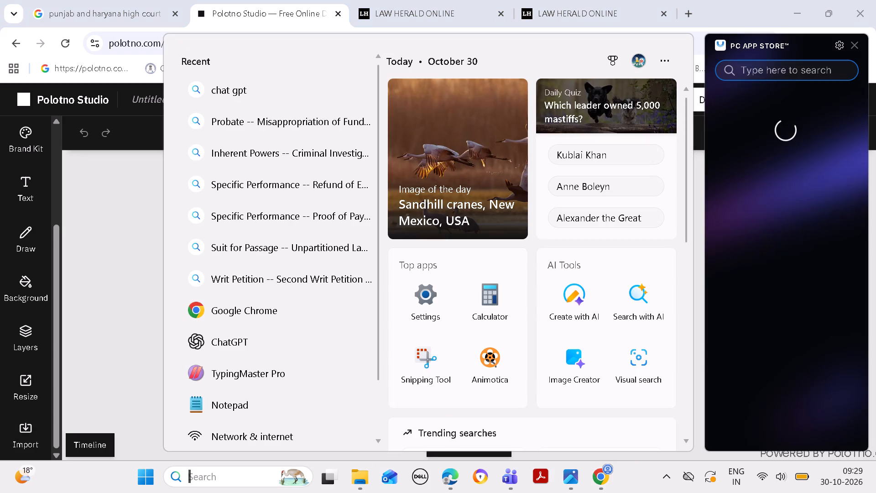
pyautogui.hotkey('ctrl', 'v')
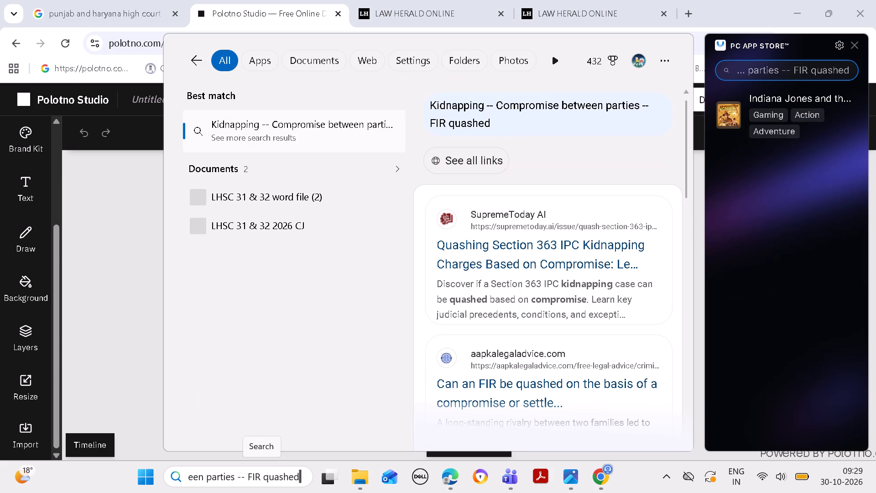
pyautogui.hotkey('ctrl', 'a')
pyautogui.hotkey('ctrl', 'c')
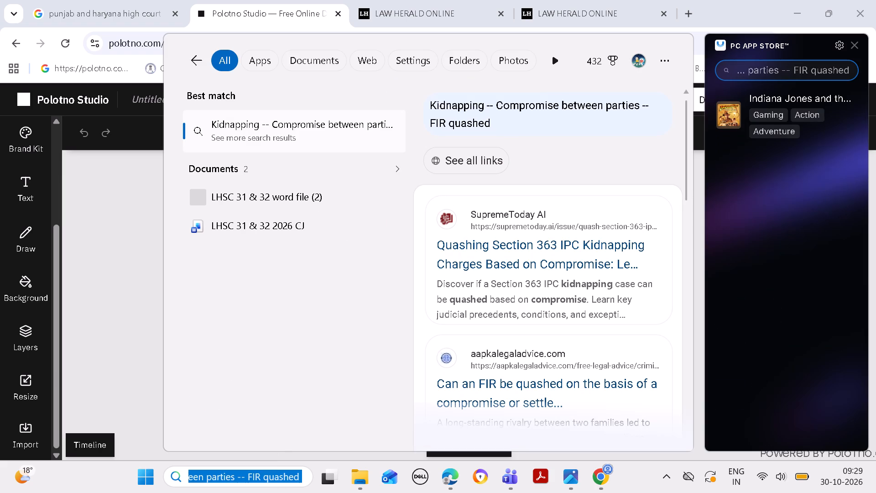
pyautogui.click(99, 300)
# Replace the template's "Header" text with "Kidnapping -- Compromise between parties -- FIR quashed".
pyautogui.click(479, 261)
pyautogui.click(476, 262)
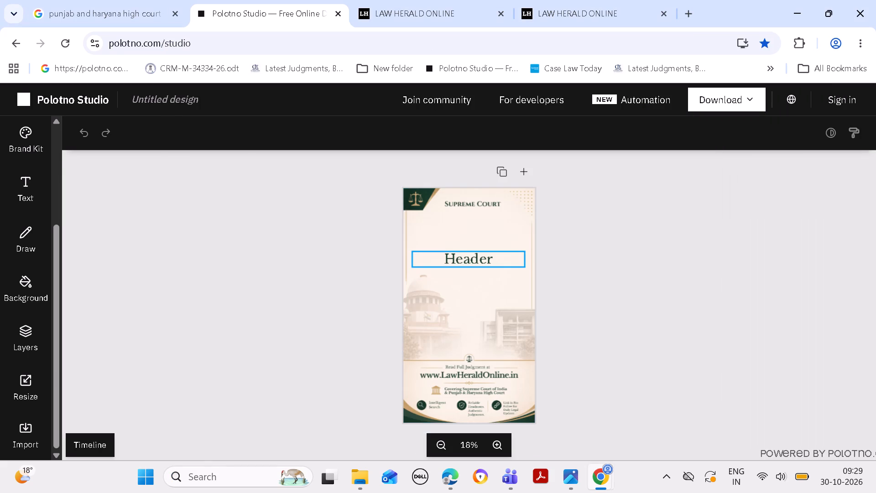
pyautogui.click(505, 259)
pyautogui.press('BackSpace')
pyautogui.press('BackSpace')
pyautogui.press('BackSpace')
pyautogui.press('BackSpace')
pyautogui.press('BackSpace')
pyautogui.press('BackSpace')
pyautogui.press('BackSpace')
pyautogui.press('BackSpace')
pyautogui.press('BackSpace')
pyautogui.press('BackSpace')
pyautogui.press('BackSpace')
pyautogui.press('BackSpace')
pyautogui.press('BackSpace')
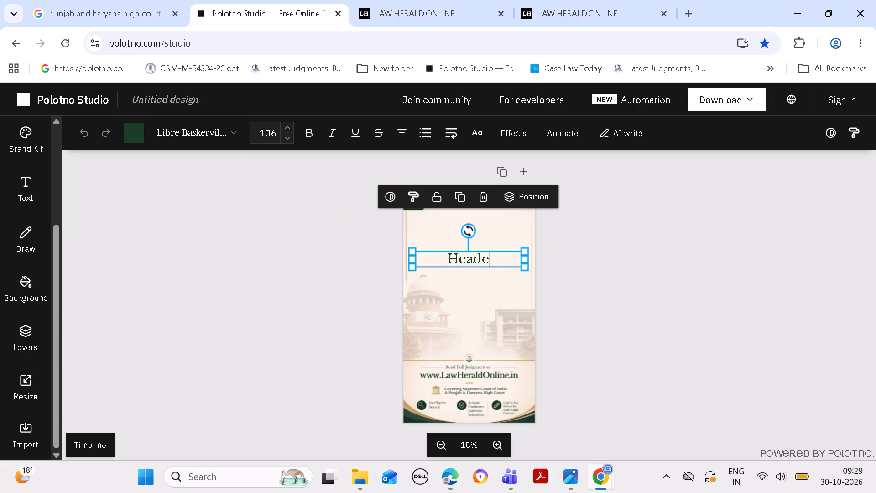
pyautogui.hotkey('ctrl', 'v')
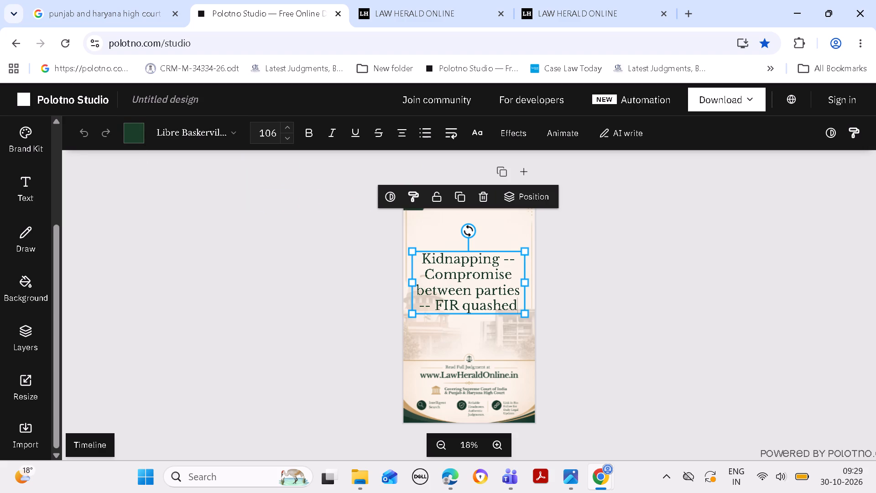
# Format the headline text as justified and bold with a font size of 120.
pyautogui.click(403, 133)
pyautogui.click(403, 133)
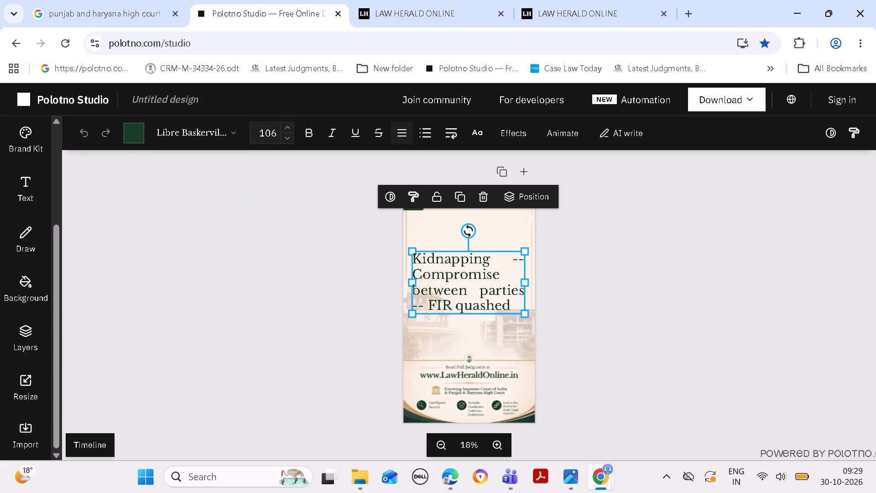
pyautogui.tripleClick(290, 124)
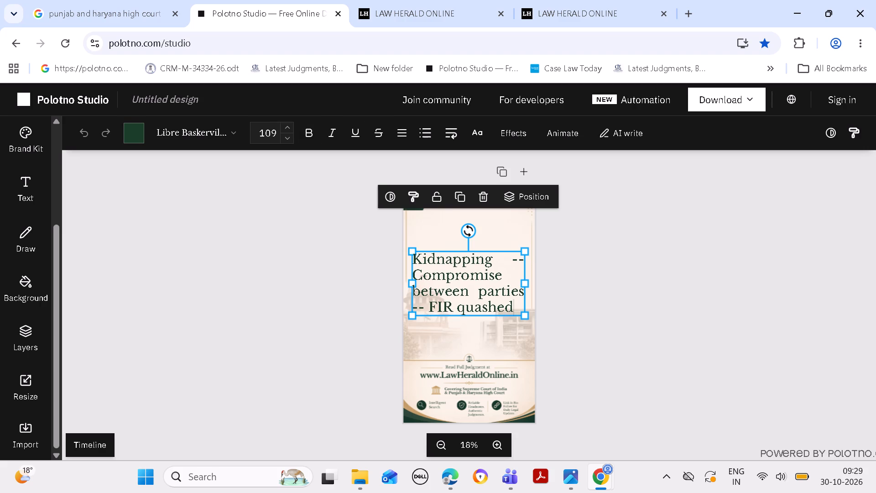
pyautogui.click(311, 131)
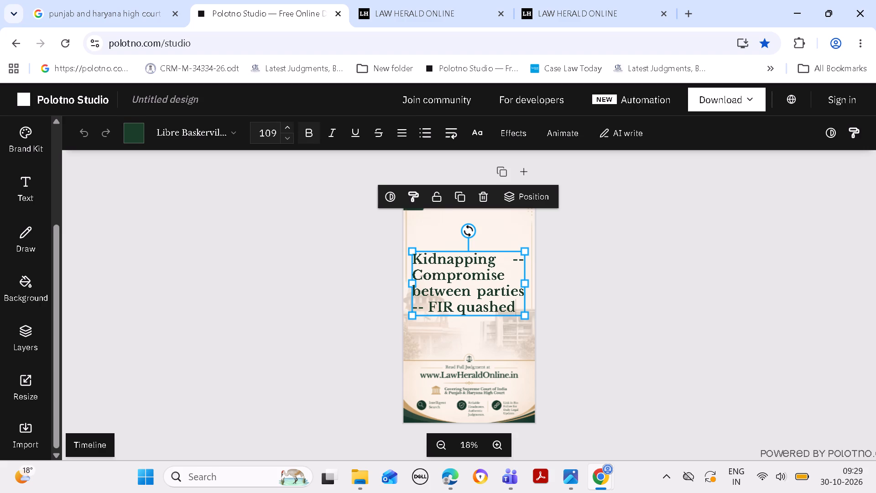
pyautogui.tripleClick(286, 125)
pyautogui.tripleClick(286, 125)
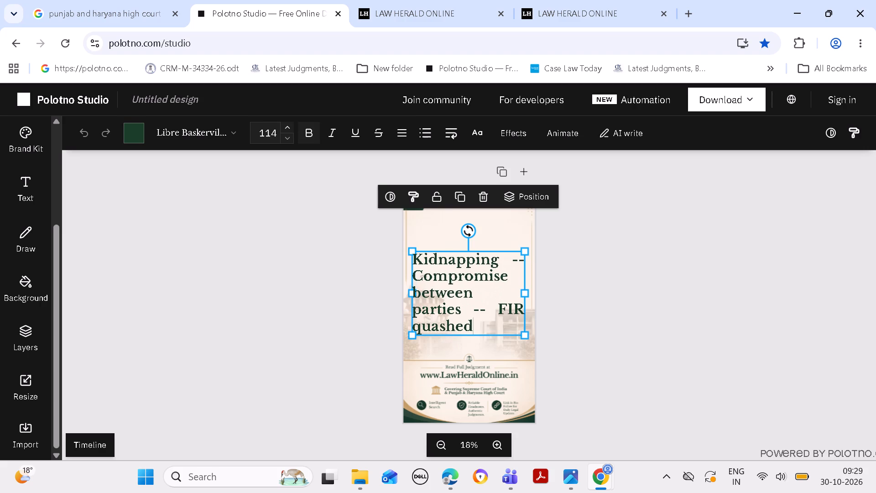
pyautogui.tripleClick(286, 125)
pyautogui.tripleClick(286, 125)
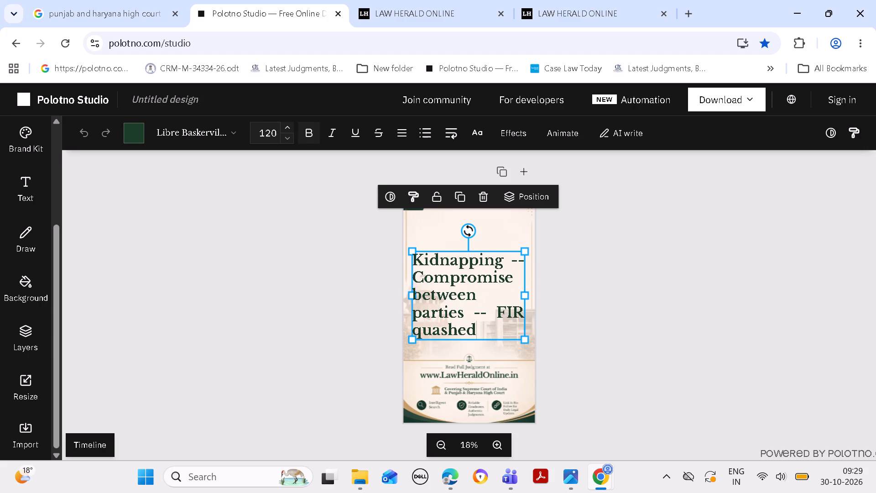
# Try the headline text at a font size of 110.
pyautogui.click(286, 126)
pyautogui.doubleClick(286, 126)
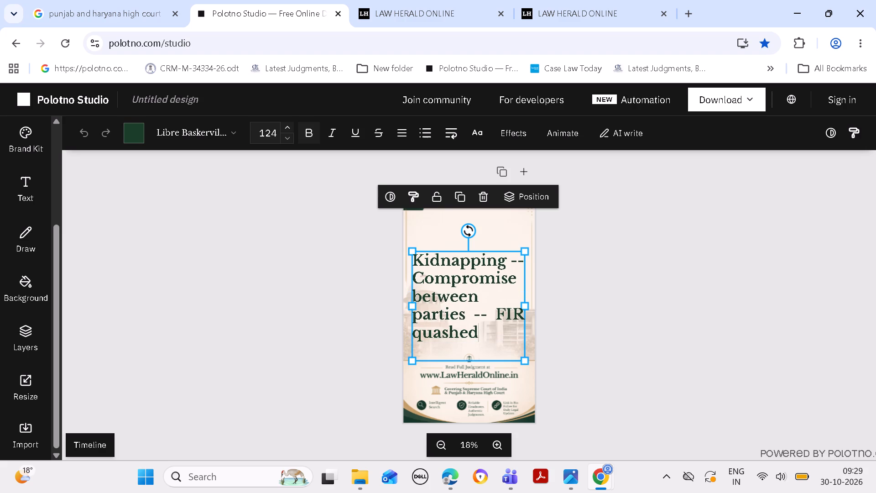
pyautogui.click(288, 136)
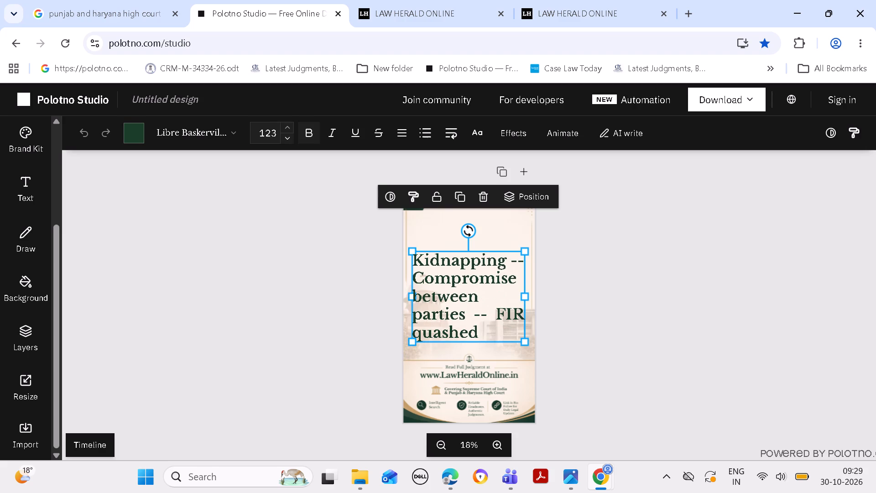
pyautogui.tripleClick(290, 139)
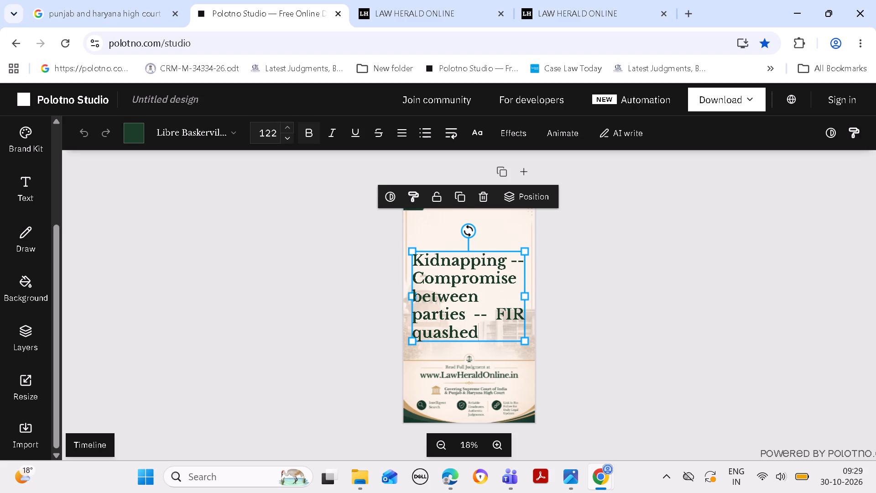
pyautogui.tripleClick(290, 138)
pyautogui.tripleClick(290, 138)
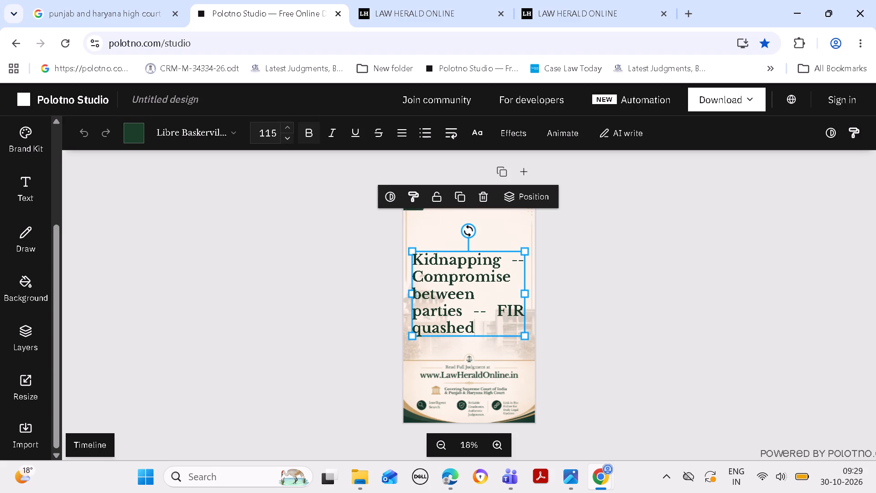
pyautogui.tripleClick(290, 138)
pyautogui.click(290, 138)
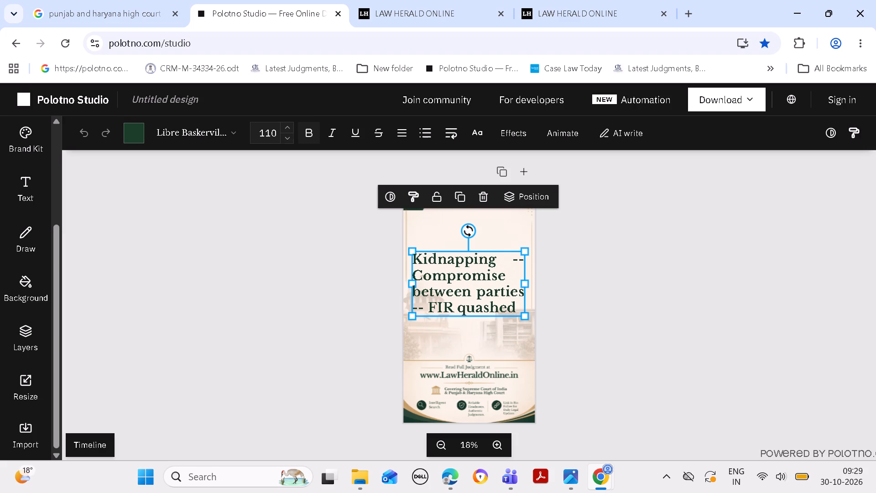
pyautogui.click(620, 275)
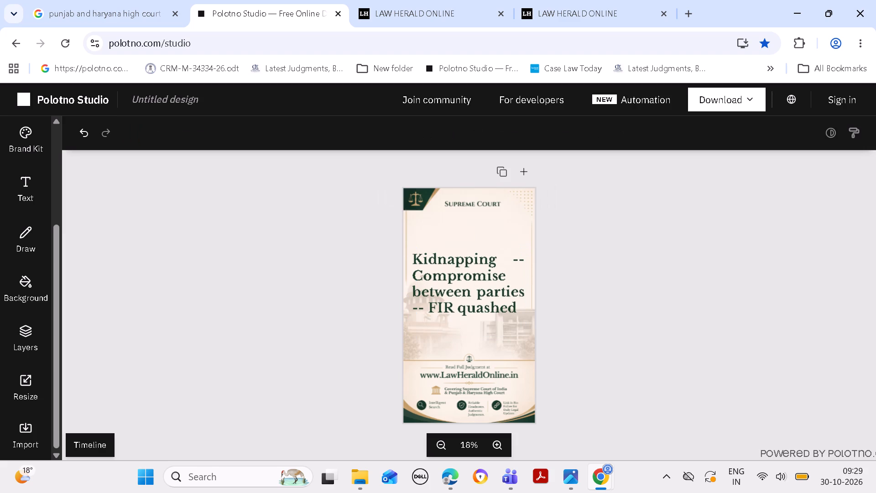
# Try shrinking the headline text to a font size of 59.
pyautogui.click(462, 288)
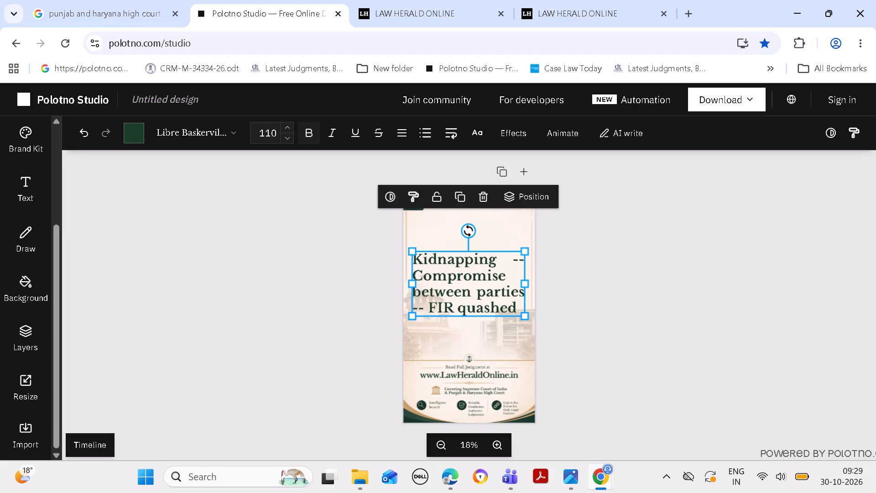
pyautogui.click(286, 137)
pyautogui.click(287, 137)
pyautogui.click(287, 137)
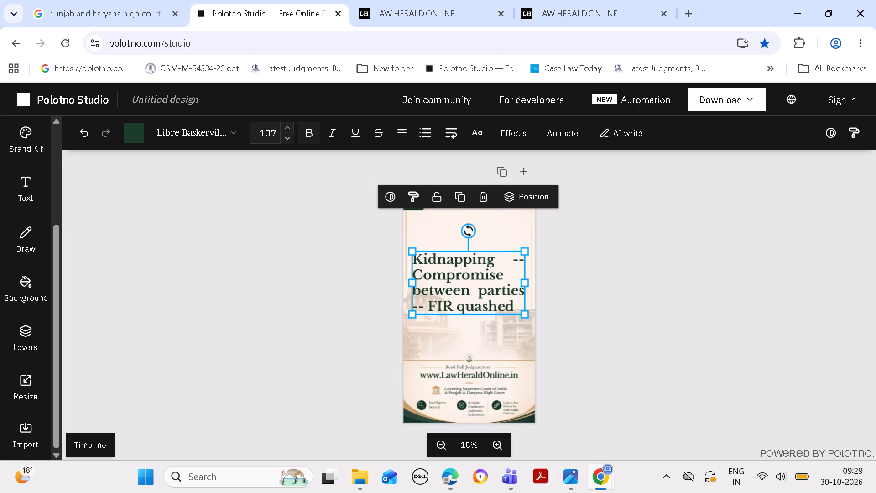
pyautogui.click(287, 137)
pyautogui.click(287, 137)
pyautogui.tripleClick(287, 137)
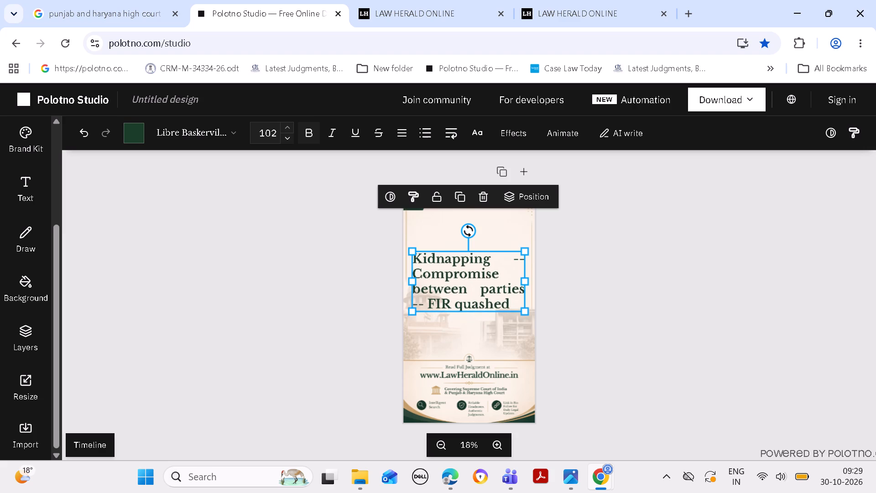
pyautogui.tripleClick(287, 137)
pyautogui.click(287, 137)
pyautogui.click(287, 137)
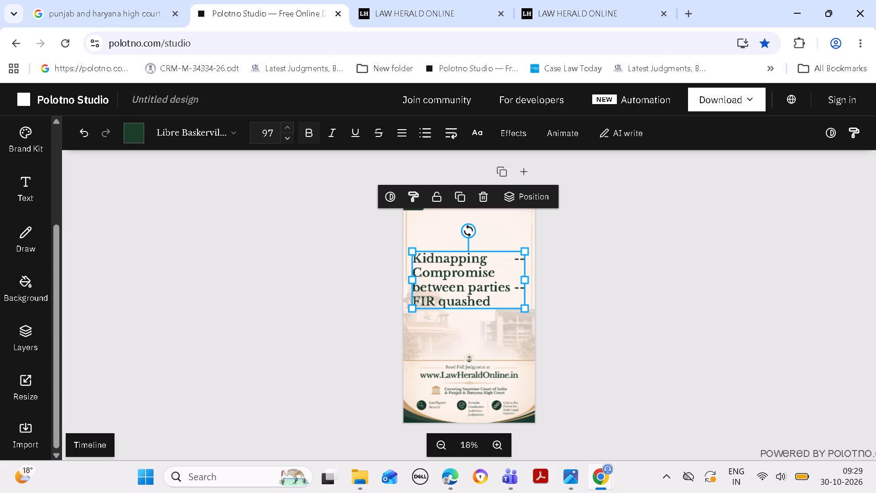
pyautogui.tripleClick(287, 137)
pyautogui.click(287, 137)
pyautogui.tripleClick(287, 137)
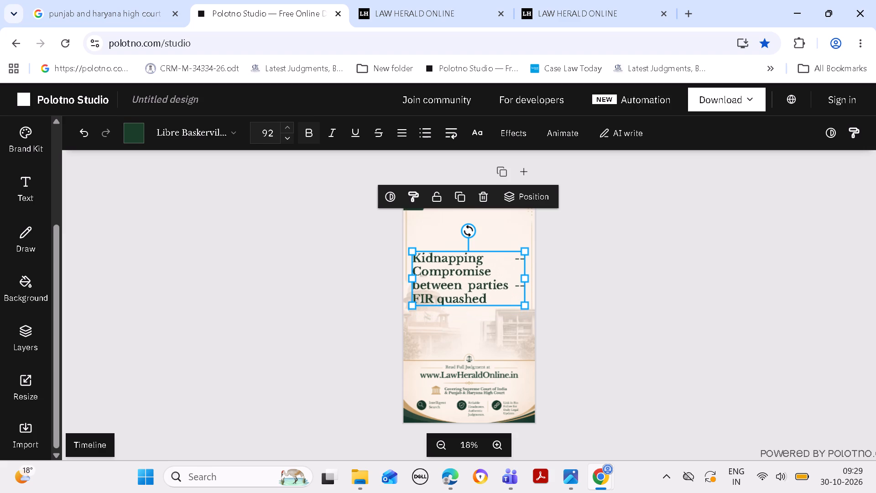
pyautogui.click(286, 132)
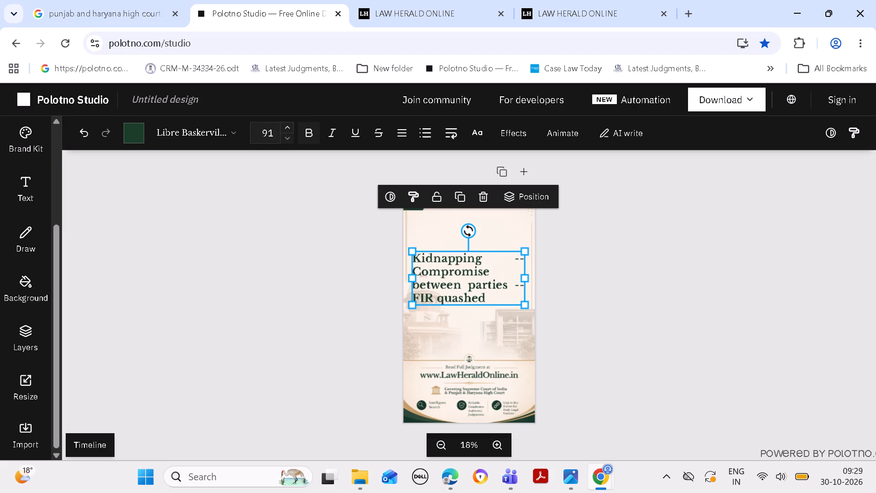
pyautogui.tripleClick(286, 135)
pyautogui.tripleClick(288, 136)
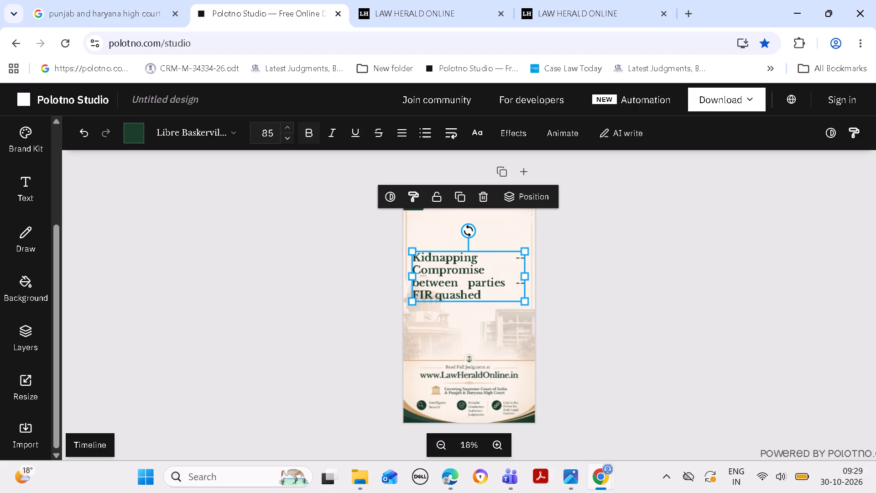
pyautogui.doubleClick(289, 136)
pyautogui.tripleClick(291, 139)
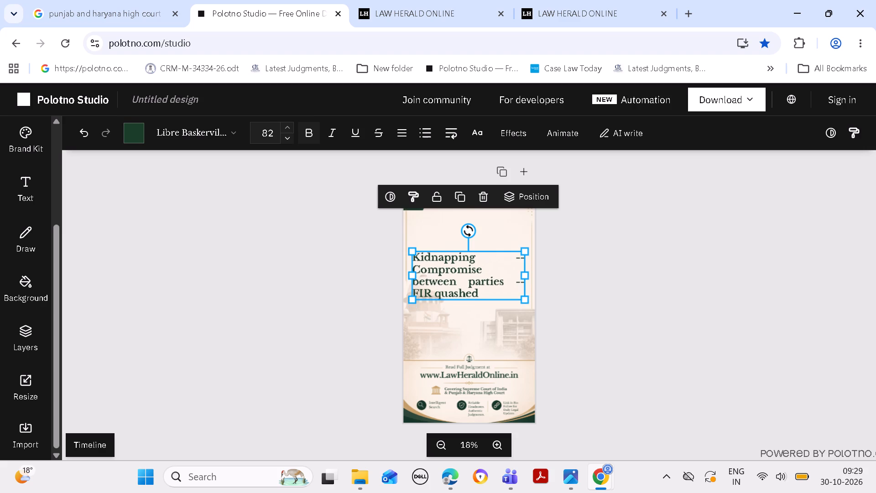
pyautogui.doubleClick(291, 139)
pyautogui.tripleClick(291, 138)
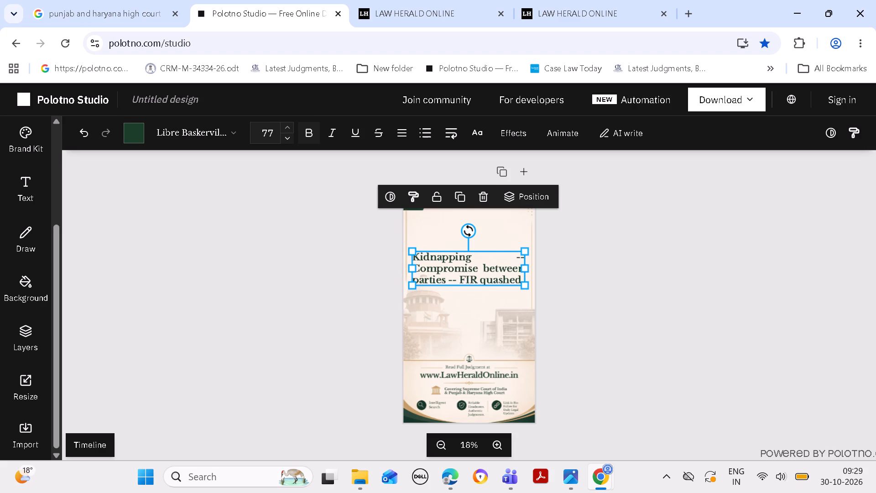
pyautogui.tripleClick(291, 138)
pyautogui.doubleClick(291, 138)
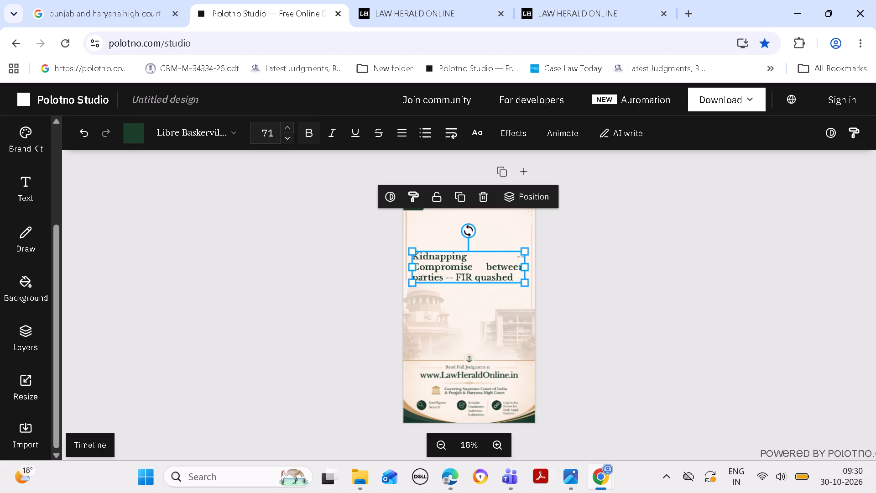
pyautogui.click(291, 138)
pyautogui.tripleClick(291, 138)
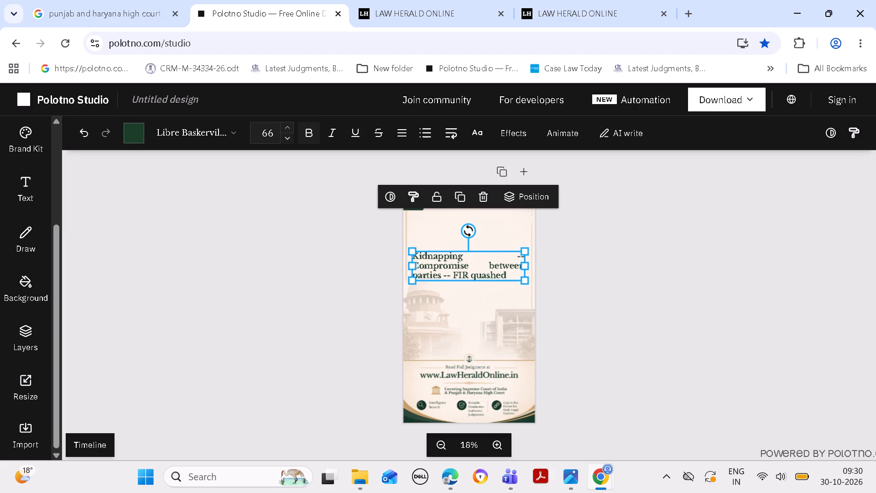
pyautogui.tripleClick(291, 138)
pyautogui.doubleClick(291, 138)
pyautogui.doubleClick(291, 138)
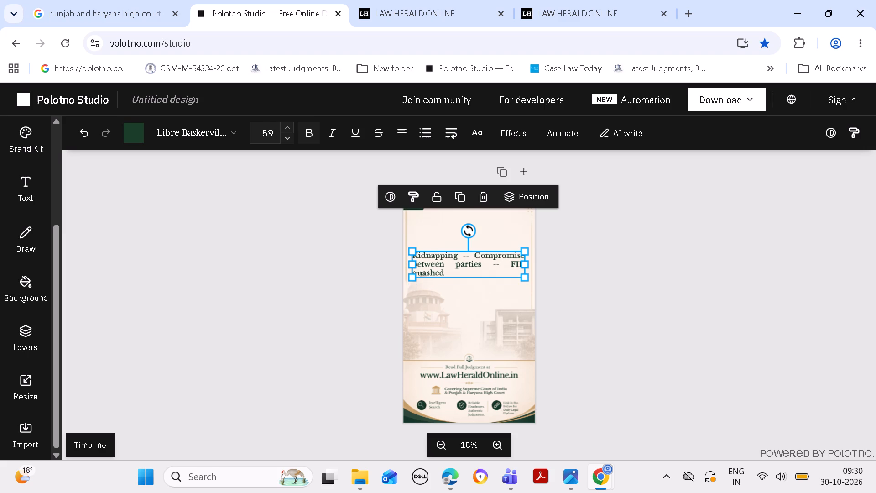
# Set the headline's font size to 79 so the text fills three lines.
pyautogui.tripleClick(290, 126)
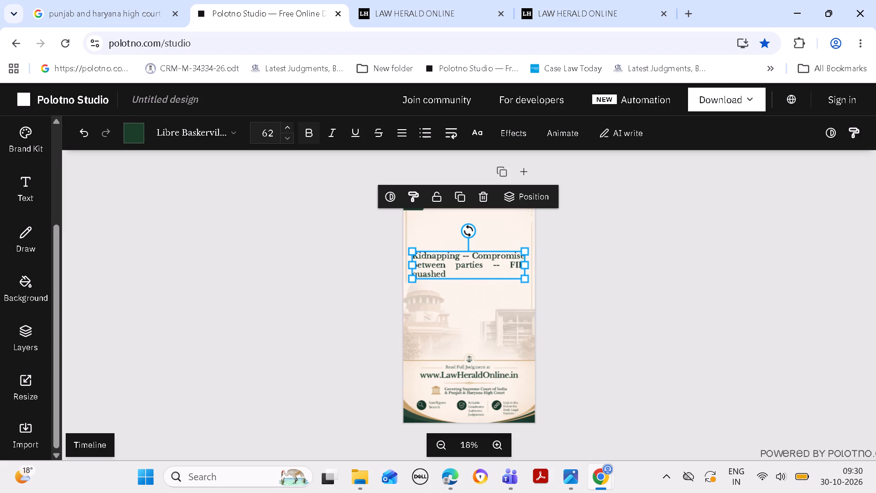
pyautogui.doubleClick(290, 125)
pyautogui.tripleClick(290, 125)
pyautogui.click(290, 125)
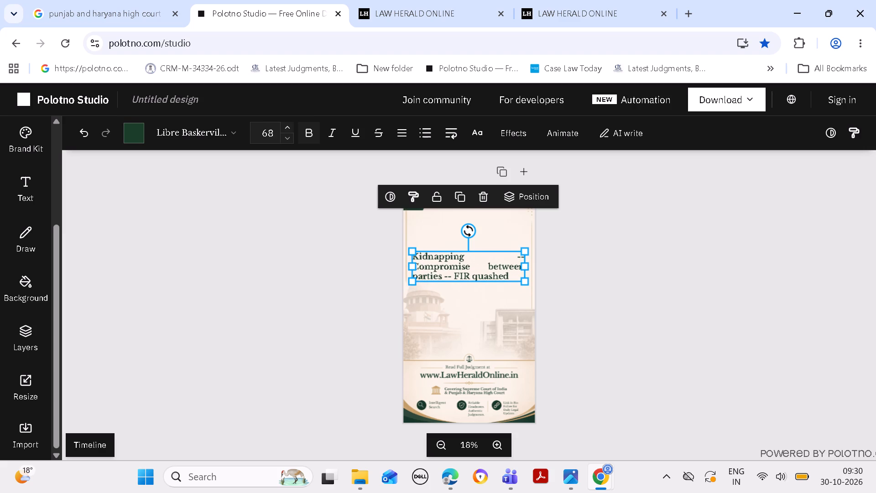
pyautogui.tripleClick(289, 123)
pyautogui.tripleClick(289, 122)
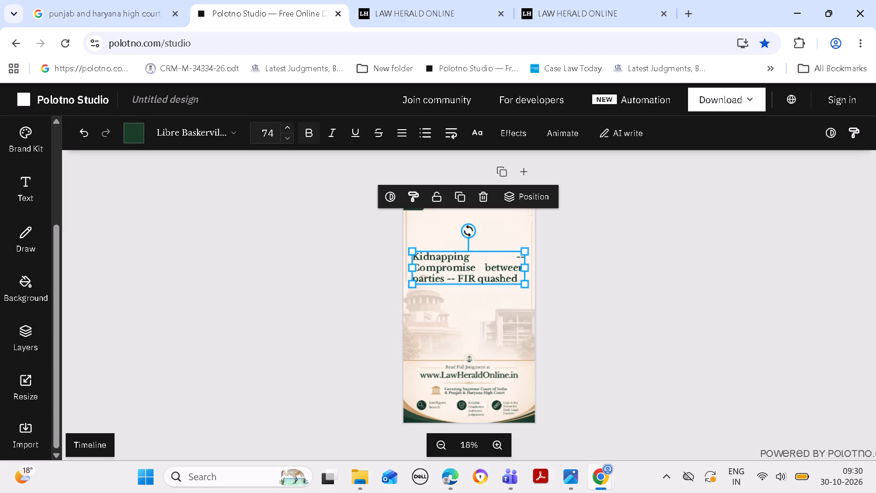
pyautogui.tripleClick(289, 122)
pyautogui.tripleClick(289, 122)
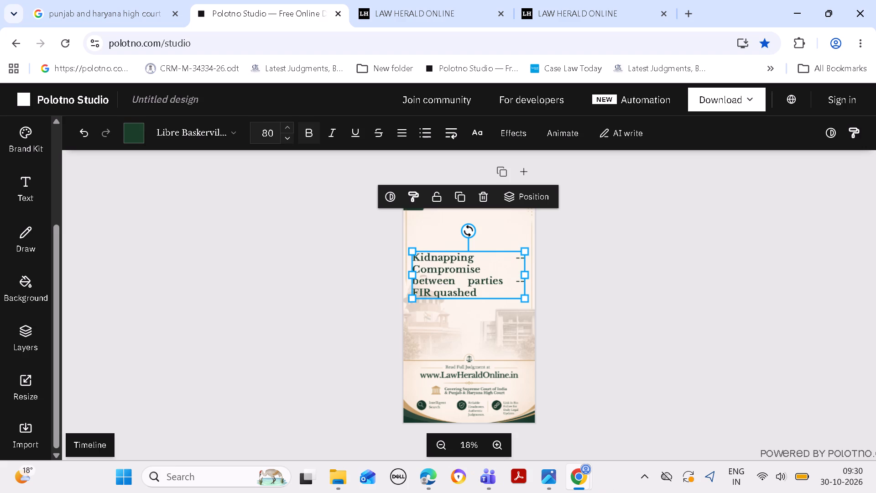
pyautogui.click(283, 137)
pyautogui.click(632, 269)
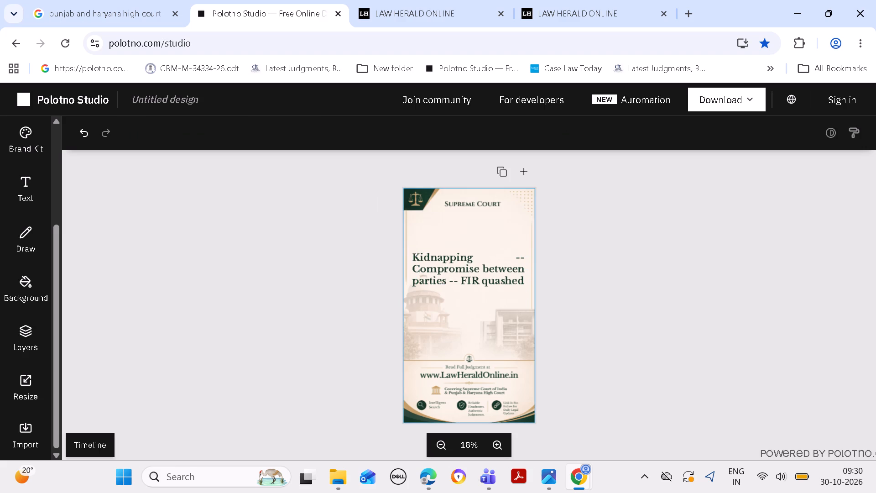
# Move the headline text slightly down the page, aligned to the page's vertical centre line.
pyautogui.moveTo(480, 277); pyautogui.dragTo(481, 285)
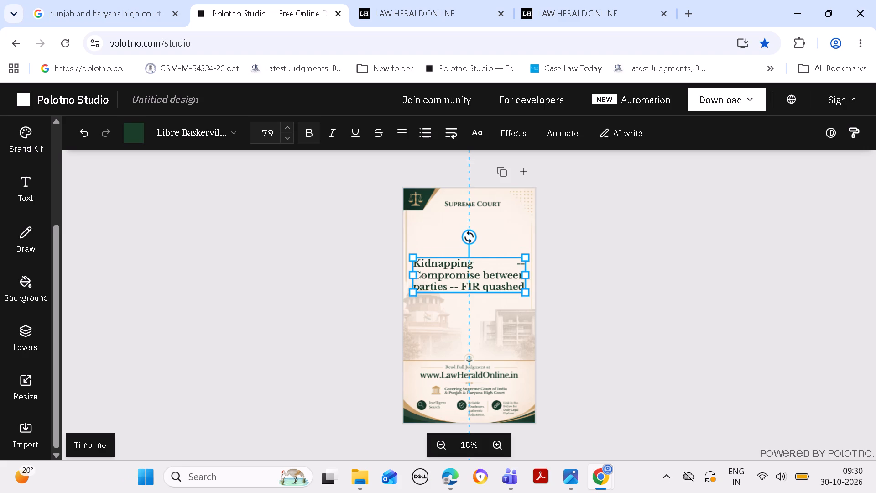
pyautogui.moveTo(481, 285); pyautogui.dragTo(482, 286)
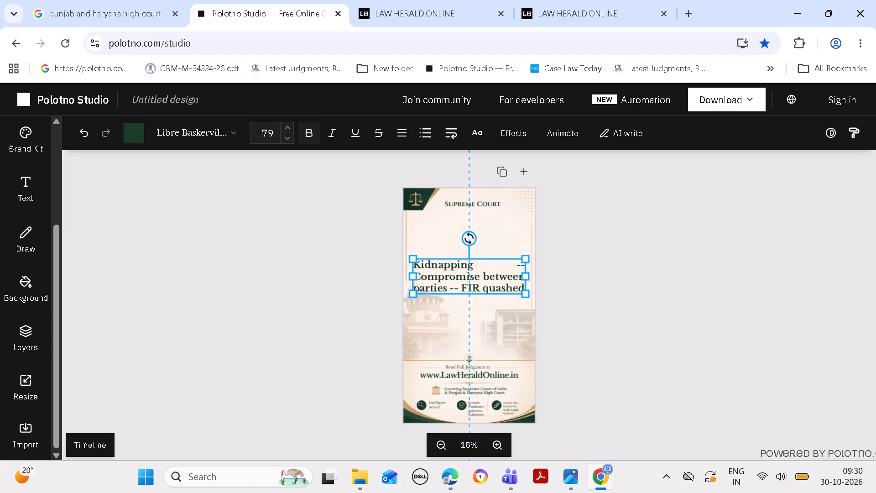
pyautogui.moveTo(482, 286); pyautogui.dragTo(482, 289)
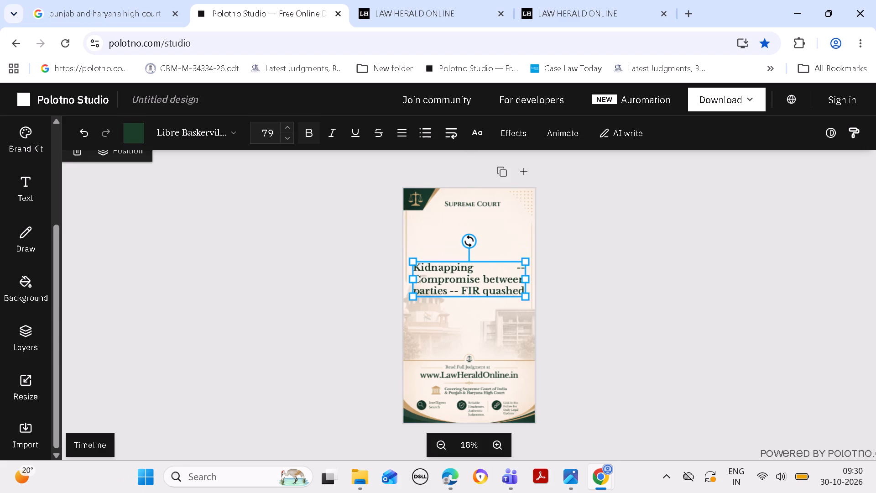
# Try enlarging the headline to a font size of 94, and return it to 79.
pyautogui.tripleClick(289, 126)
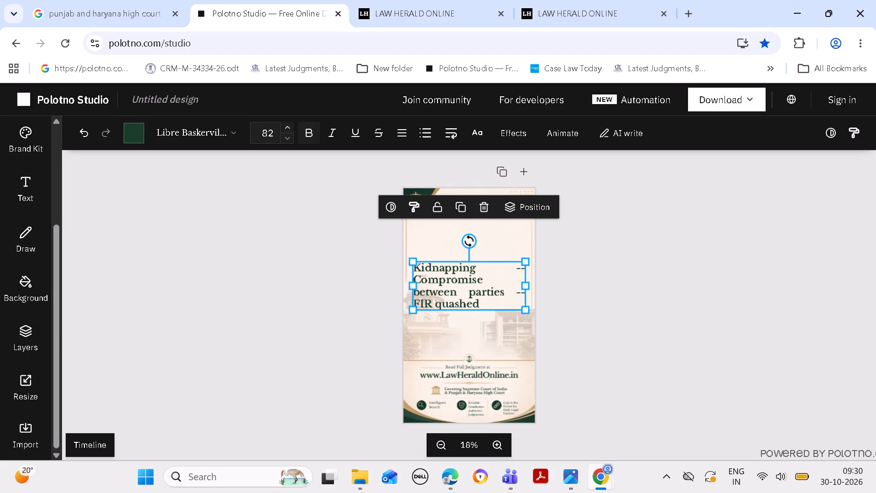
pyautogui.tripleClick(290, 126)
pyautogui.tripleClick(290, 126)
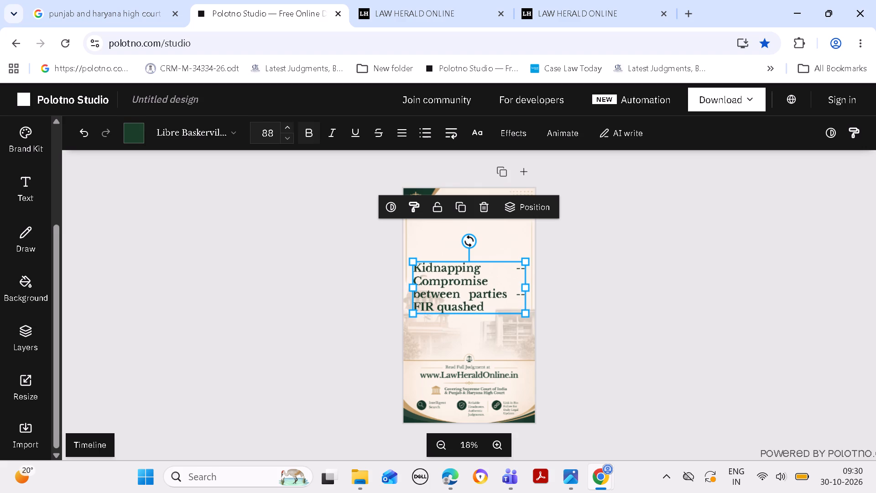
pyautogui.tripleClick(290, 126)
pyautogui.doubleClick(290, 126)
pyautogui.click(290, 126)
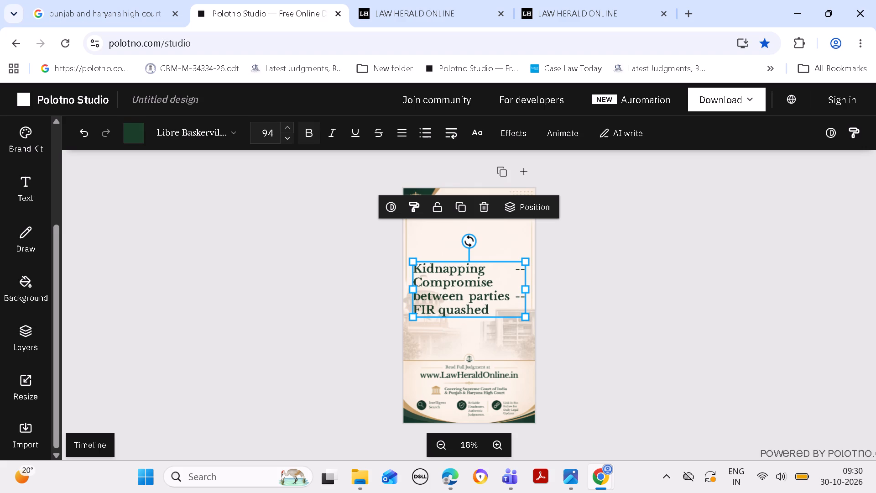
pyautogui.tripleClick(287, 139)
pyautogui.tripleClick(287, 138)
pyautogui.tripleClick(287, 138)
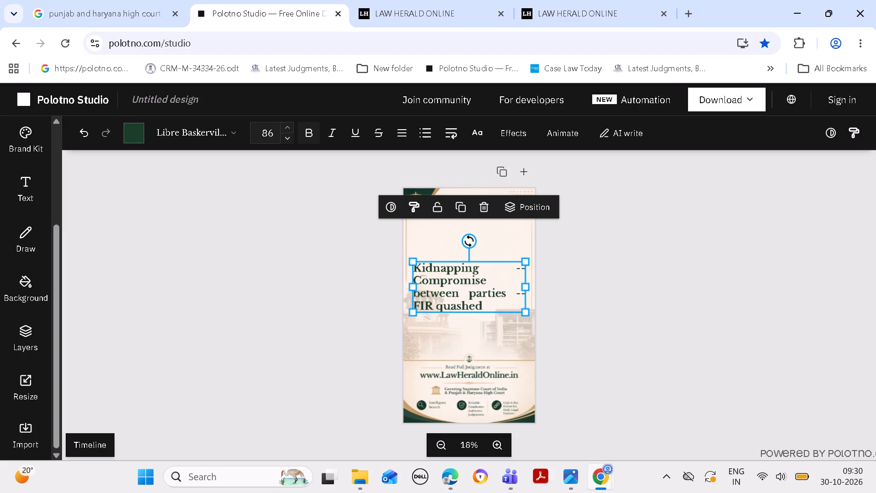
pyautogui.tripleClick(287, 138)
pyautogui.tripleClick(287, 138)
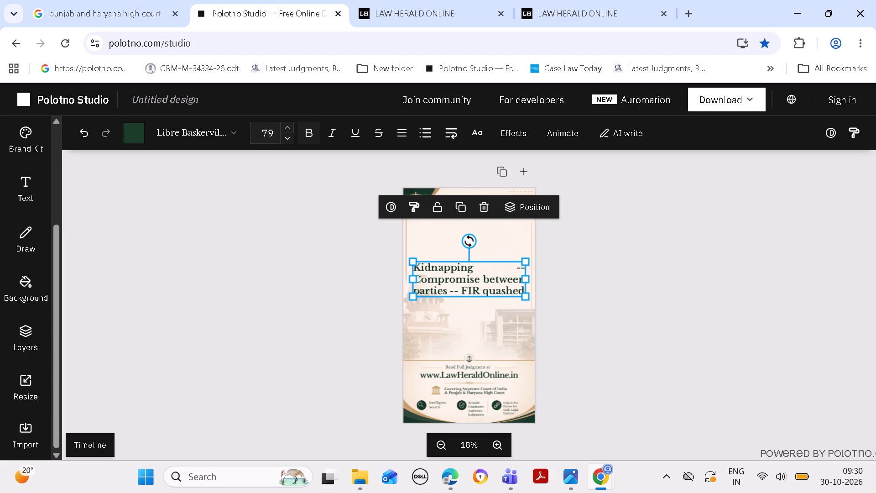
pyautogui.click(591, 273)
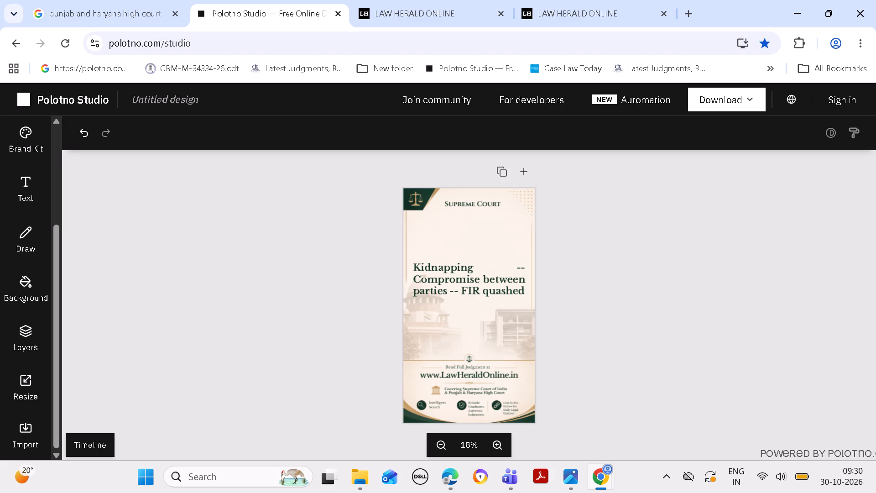
# Nudge the headline text slightly further down, keeping it centred horizontally on the page.
pyautogui.click(460, 285)
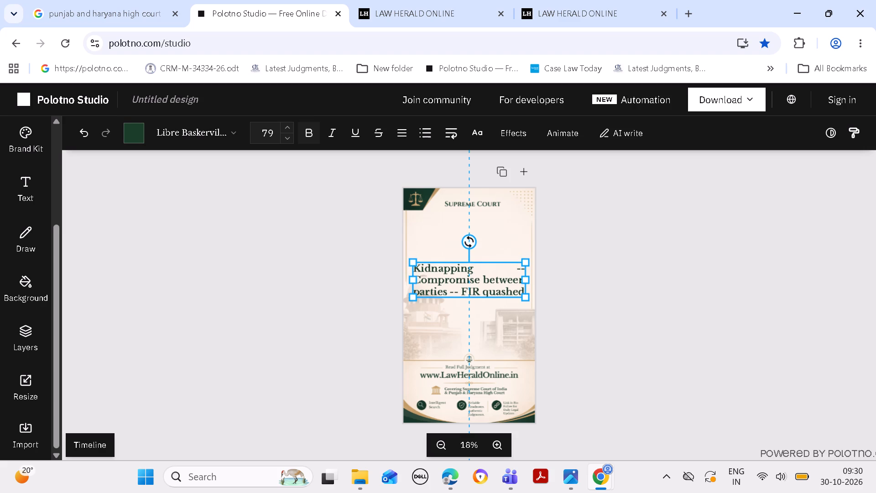
pyautogui.click(586, 281)
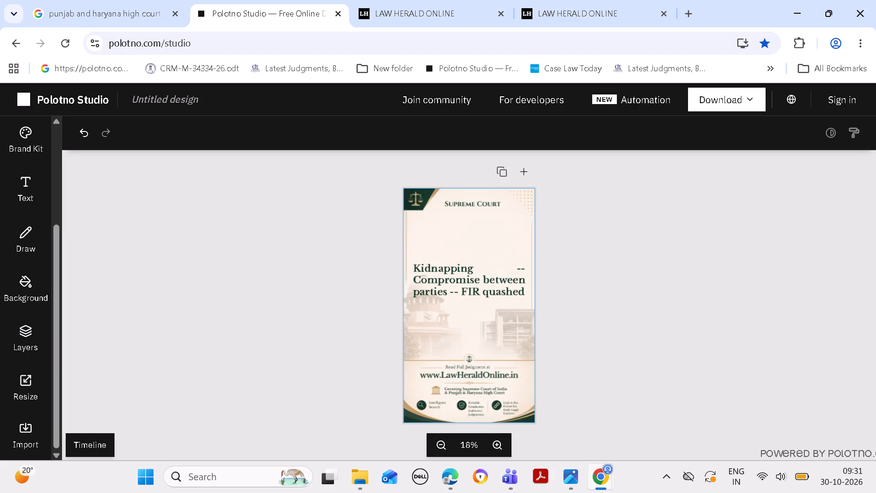
# Download the finished kidnapping headline post as a PNG.
pyautogui.click(750, 97)
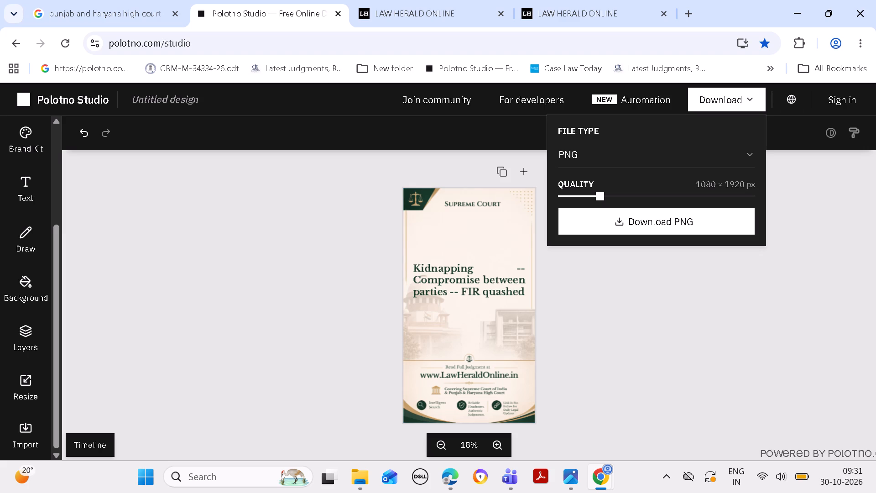
pyautogui.click(698, 218)
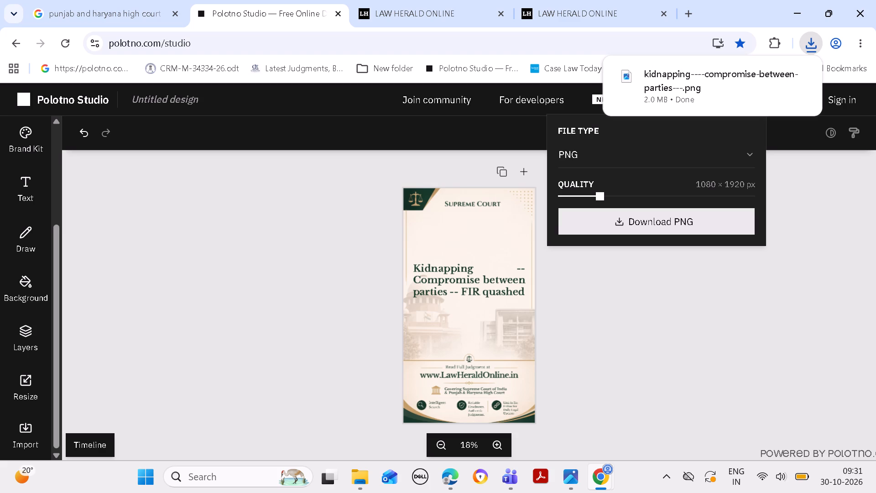
# Copy the downloaded kidnapping PNG from Downloads into the FB ONLINE POST-----30 Oct folder, nested inside the 24, 28 and 29 Oct folders.
pyautogui.click(773, 76)
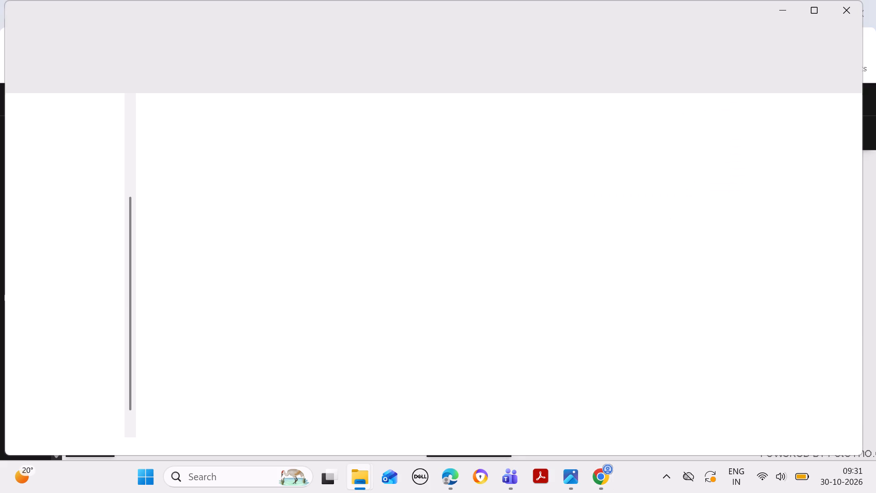
pyautogui.hotkey('ctrl', 'c')
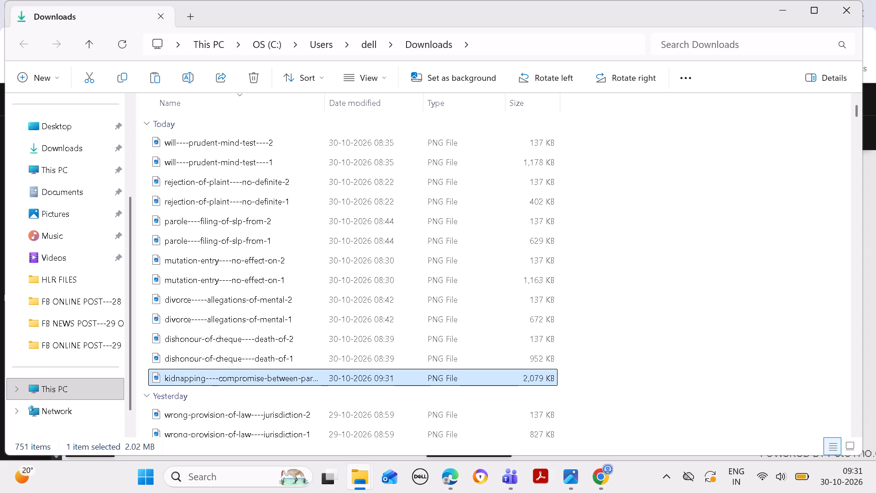
pyautogui.click(782, 8)
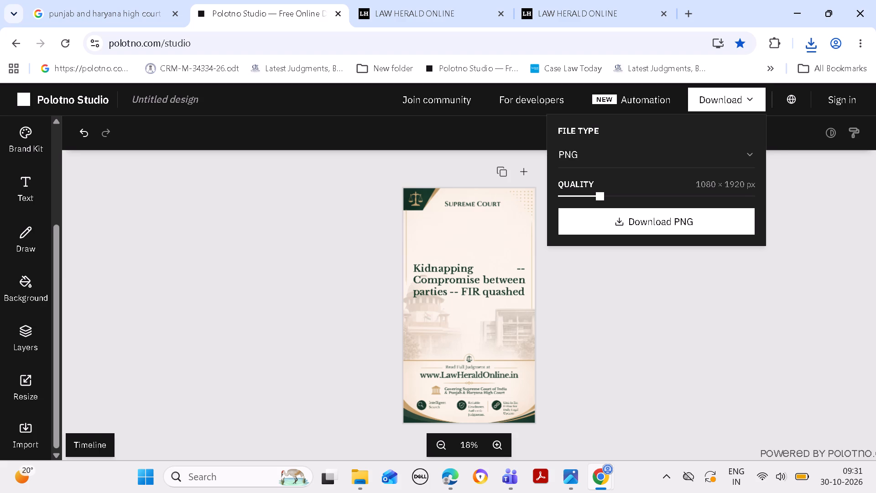
pyautogui.click(792, 11)
pyautogui.doubleClick(691, 238)
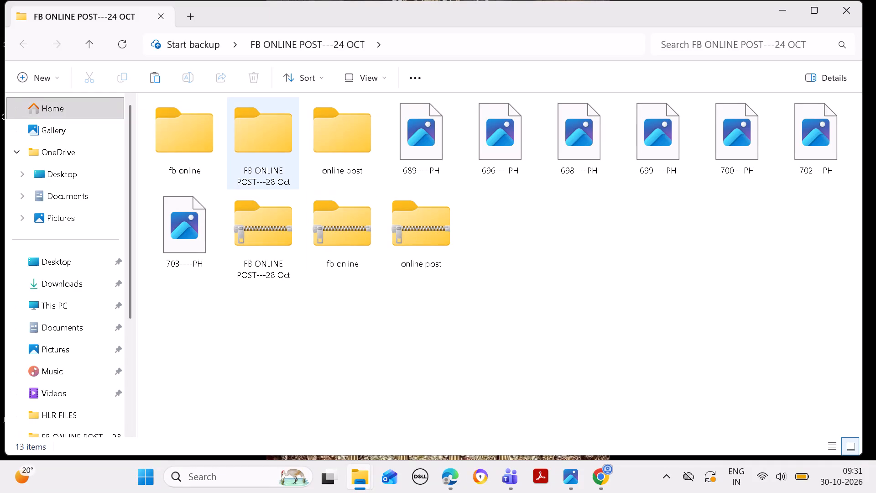
pyautogui.doubleClick(274, 152)
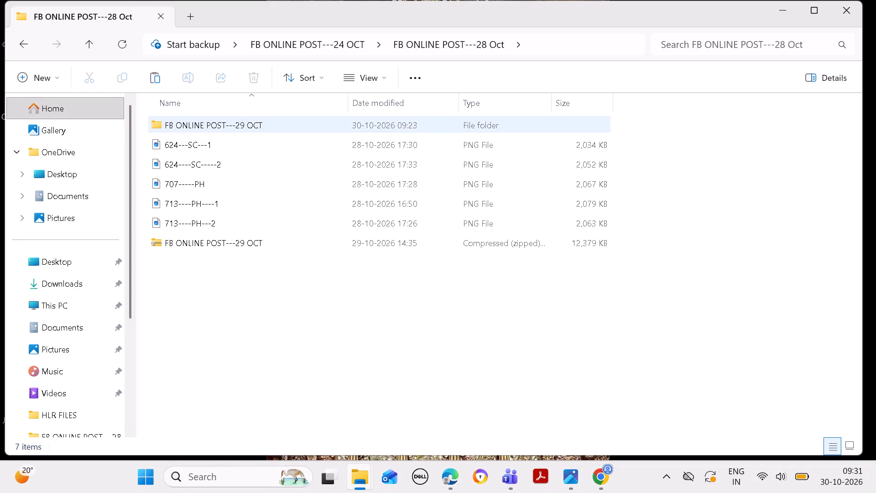
pyautogui.doubleClick(253, 126)
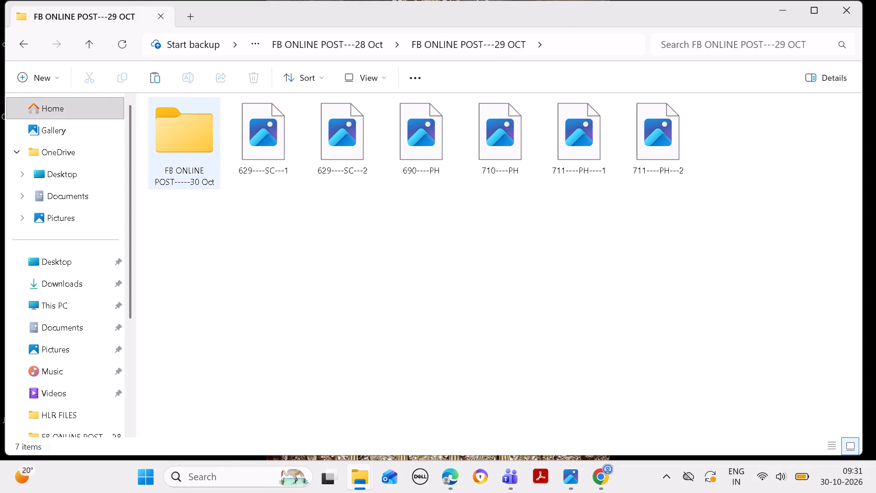
pyautogui.doubleClick(204, 145)
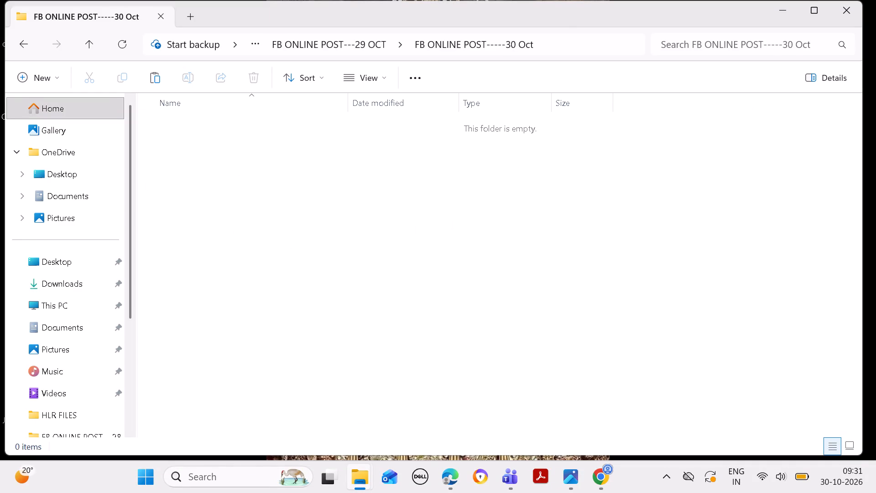
pyautogui.hotkey('ctrl', 'v')
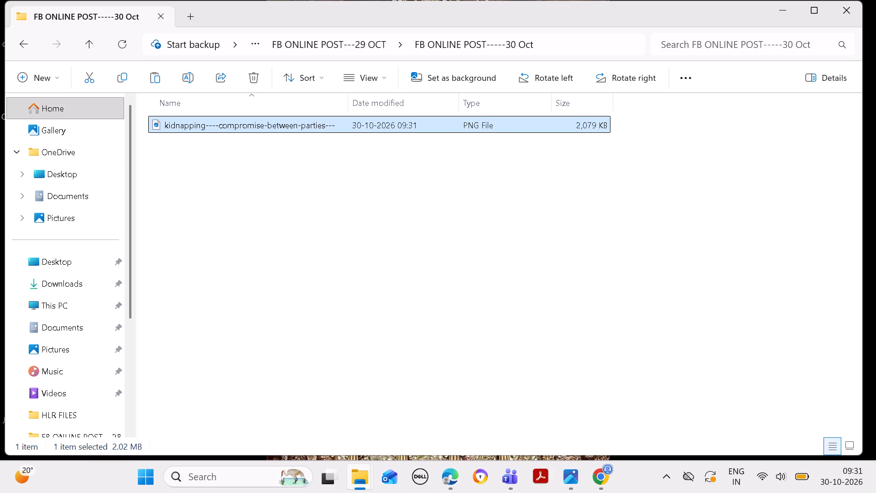
# Rename the copied kidnapping PNG as 638-----SC.
pyautogui.rightClick(360, 124)
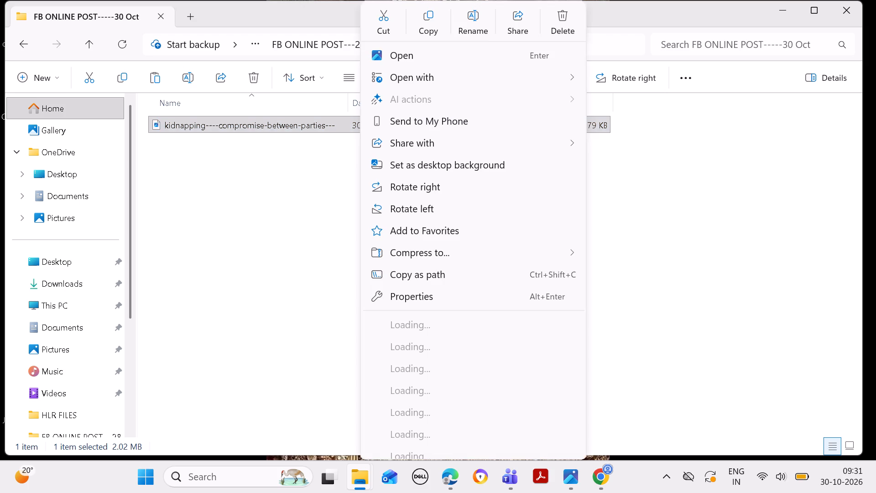
pyautogui.click(473, 12)
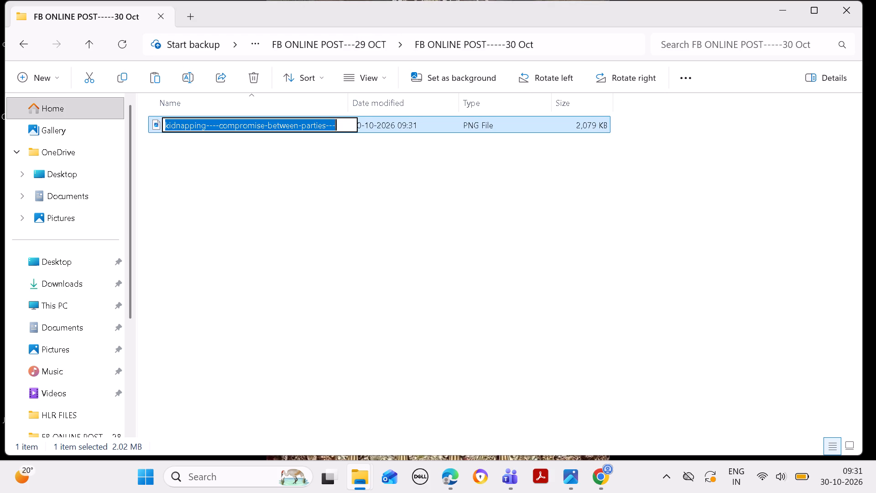
pyautogui.press('BackSpace')
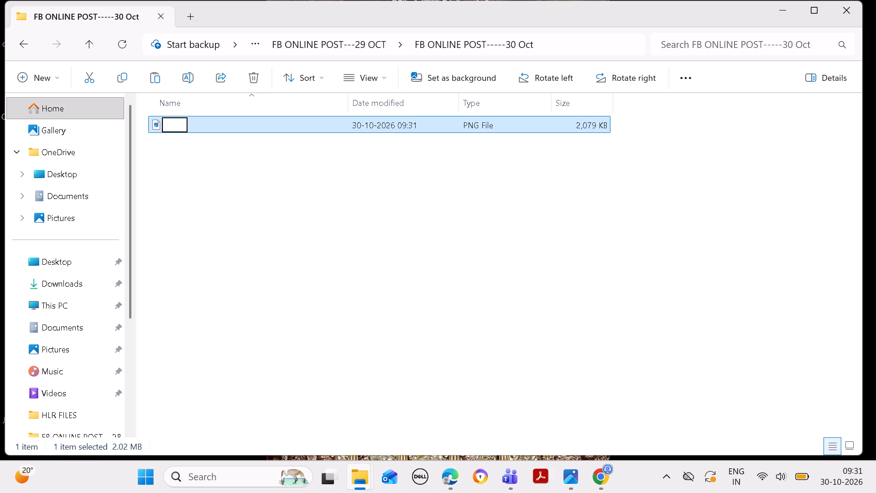
pyautogui.write('638')
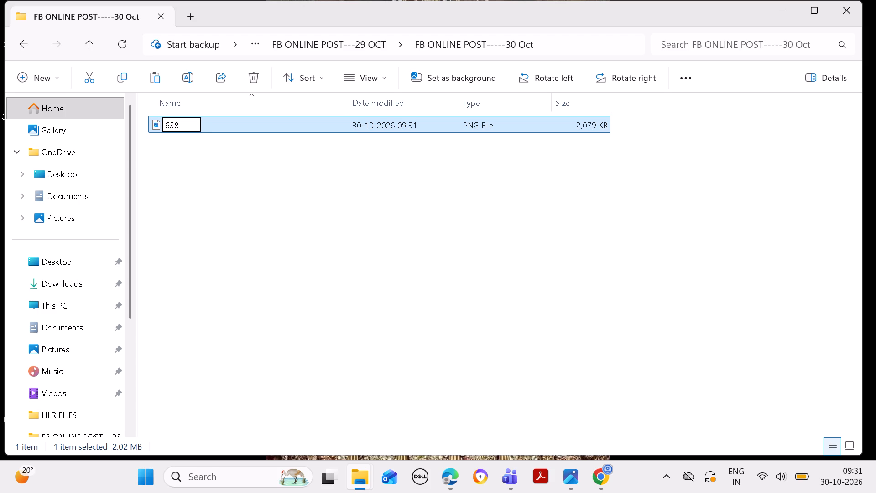
pyautogui.write('-----')
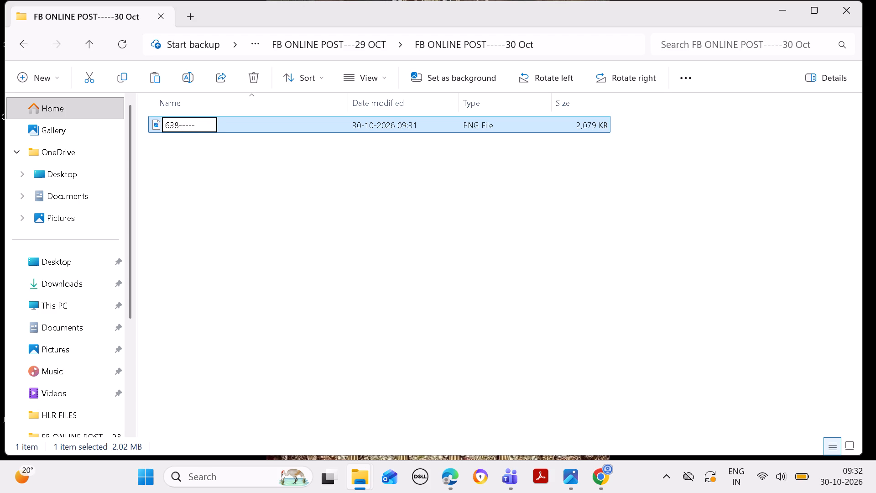
pyautogui.write('SC')
pyautogui.press('Return')
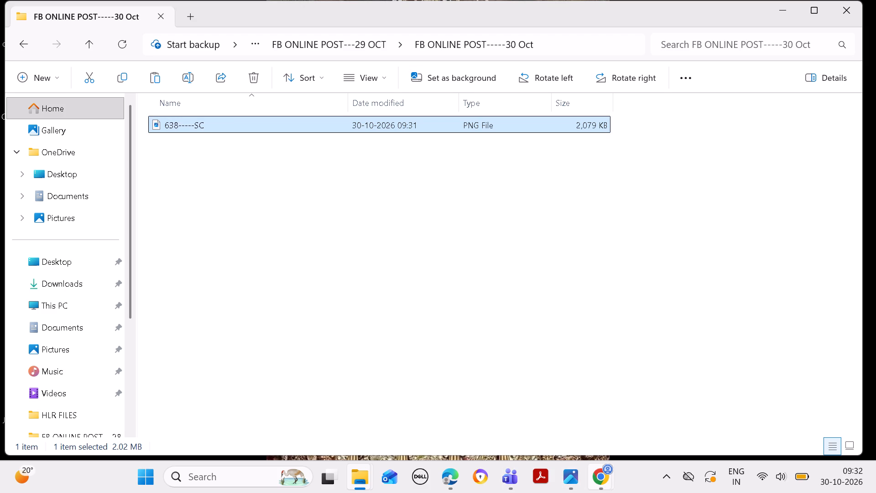
# Switch back to Law Herald Online in Chrome and search the 2026 Law Herald Online citations for number 640.
pyautogui.click(607, 471)
pyautogui.click(605, 480)
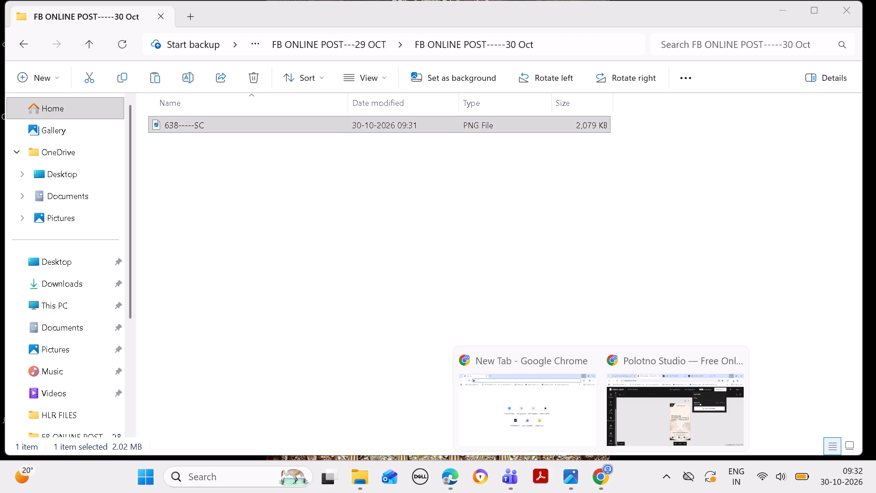
pyautogui.click(628, 446)
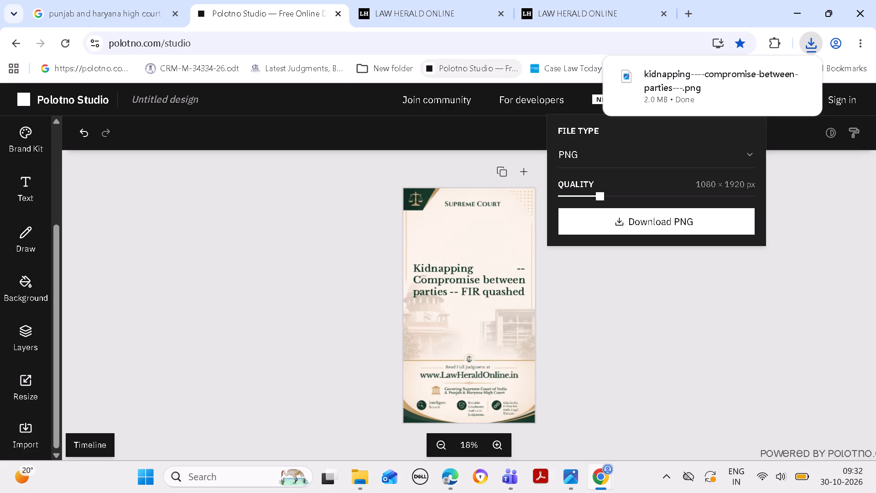
pyautogui.click(453, 15)
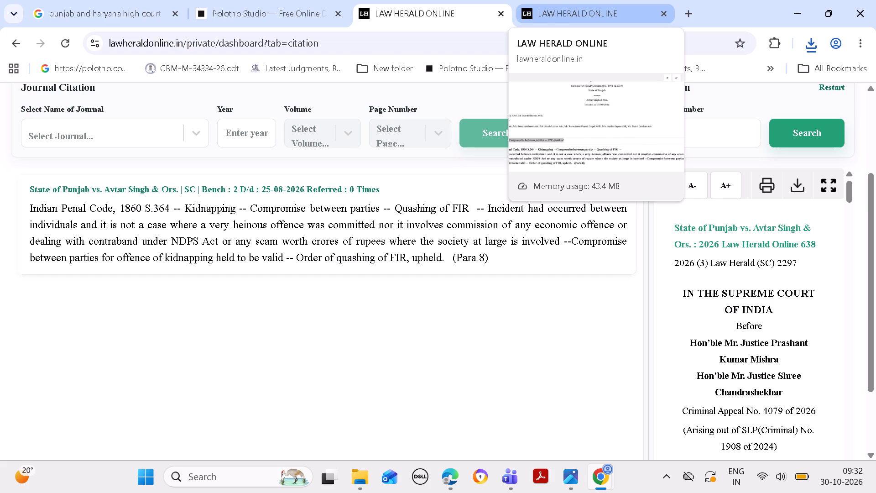
pyautogui.click(536, 13)
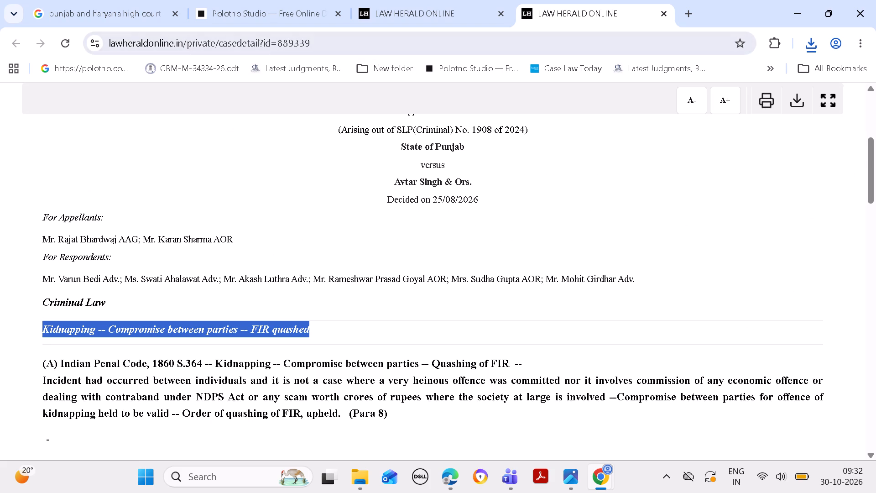
pyautogui.scroll(2, 356, 180)
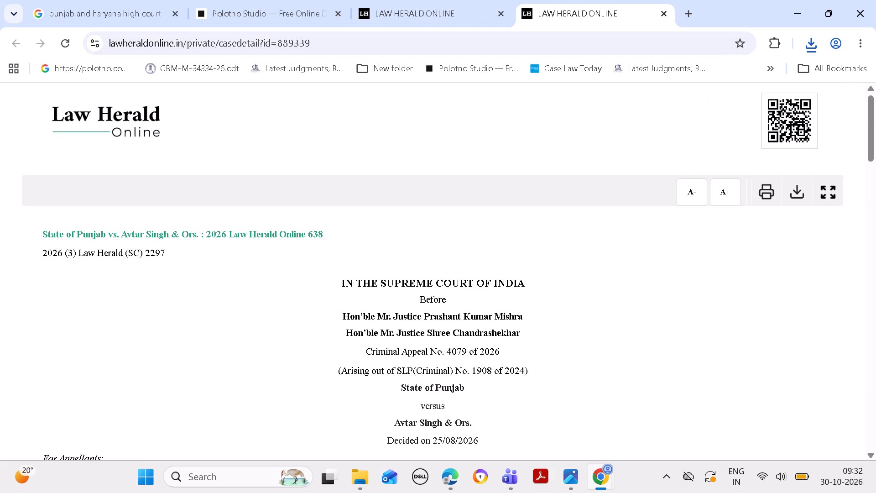
pyautogui.click(277, 12)
pyautogui.click(395, 21)
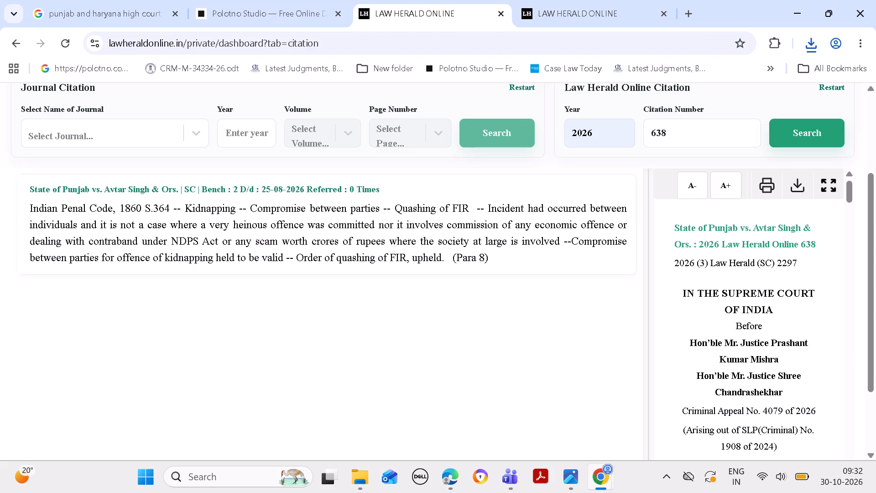
pyautogui.click(693, 131)
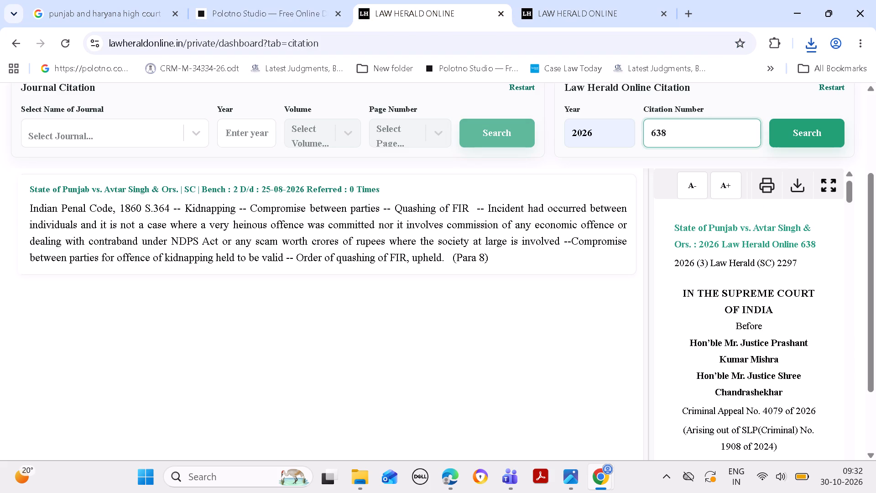
pyautogui.press('BackSpace')
pyautogui.press('BackSpace')
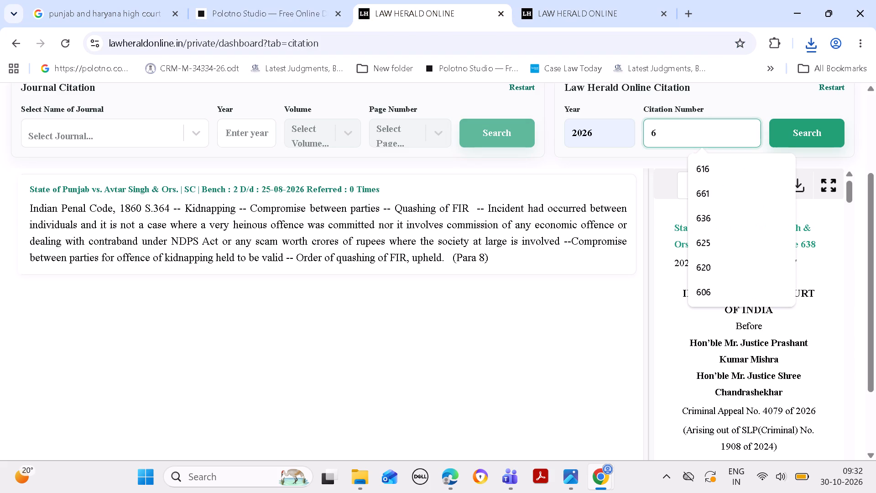
pyautogui.write('40')
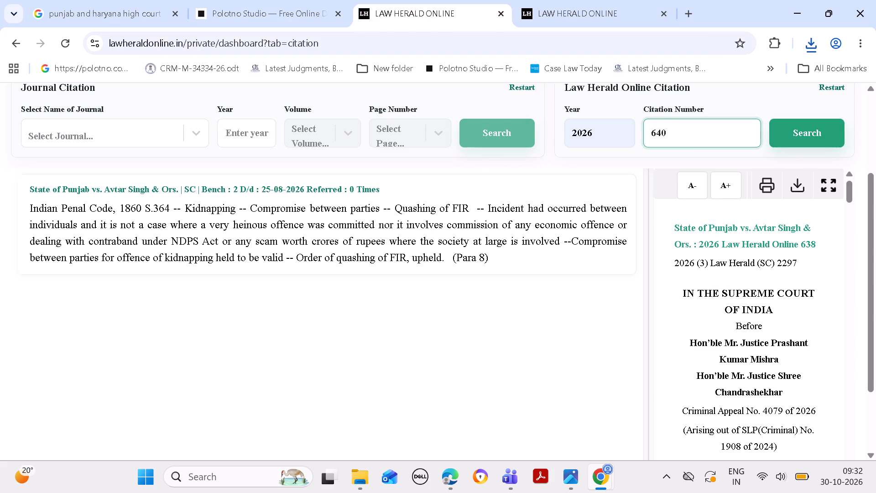
pyautogui.click(849, 137)
pyautogui.click(819, 134)
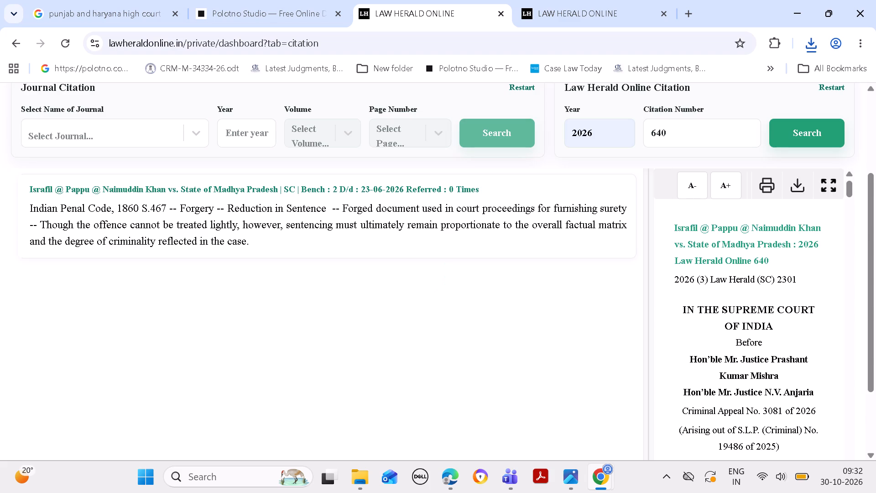
# Open the citation 640 judgment in its own page and copy its full italic headline, from "Forgery" to "period already undergone".
pyautogui.click(828, 191)
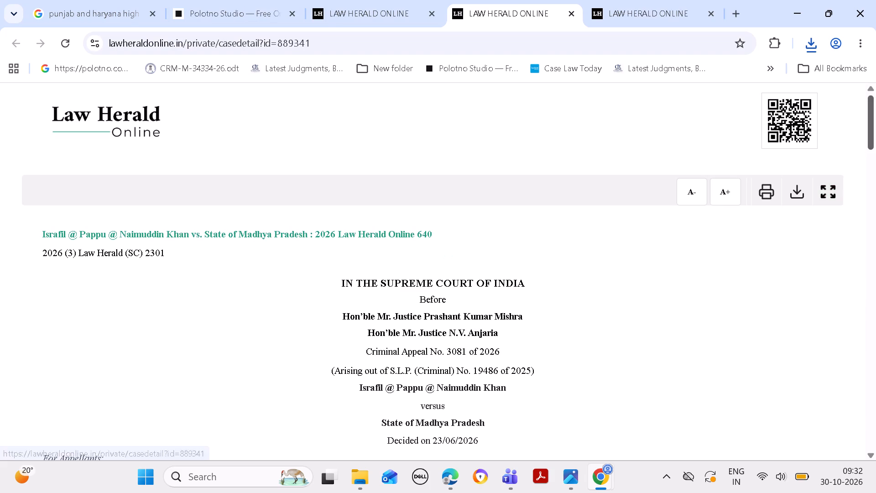
pyautogui.moveTo(875, 128); pyautogui.dragTo(875, 162)
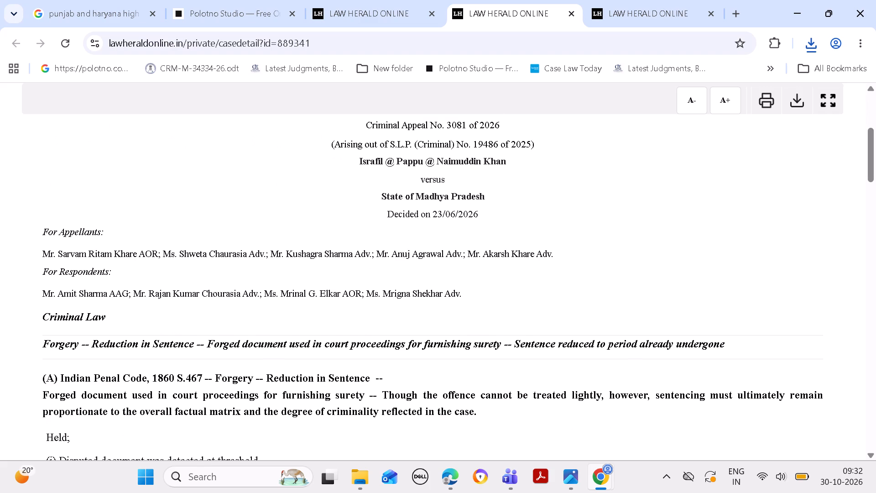
pyautogui.moveTo(46, 335); pyautogui.dragTo(258, 333)
pyautogui.moveTo(186, 328); pyautogui.dragTo(190, 325)
pyautogui.moveTo(42, 343); pyautogui.dragTo(108, 343)
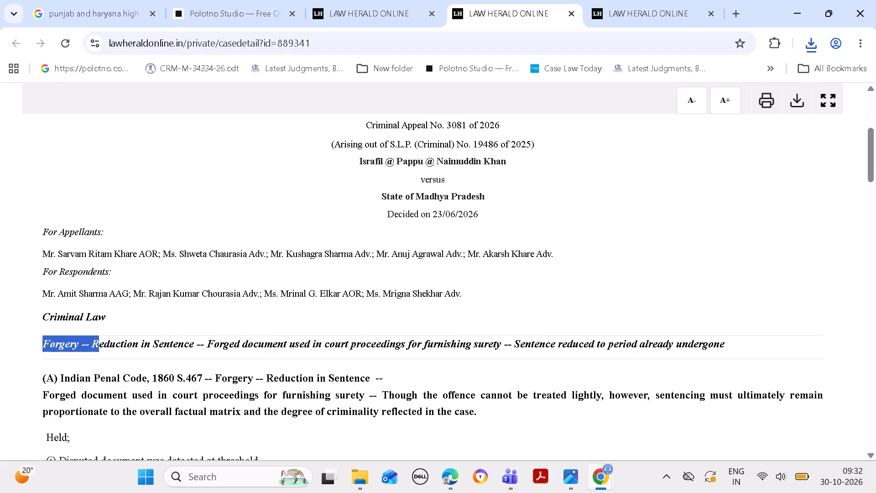
pyautogui.moveTo(108, 343); pyautogui.dragTo(746, 346)
pyautogui.hotkey('ctrl', 'c')
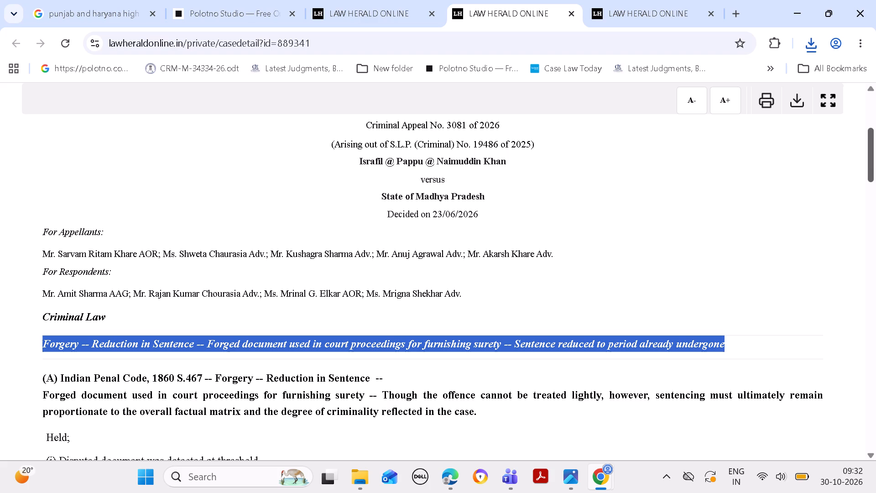
pyautogui.moveTo(869, 174); pyautogui.dragTo(874, 148)
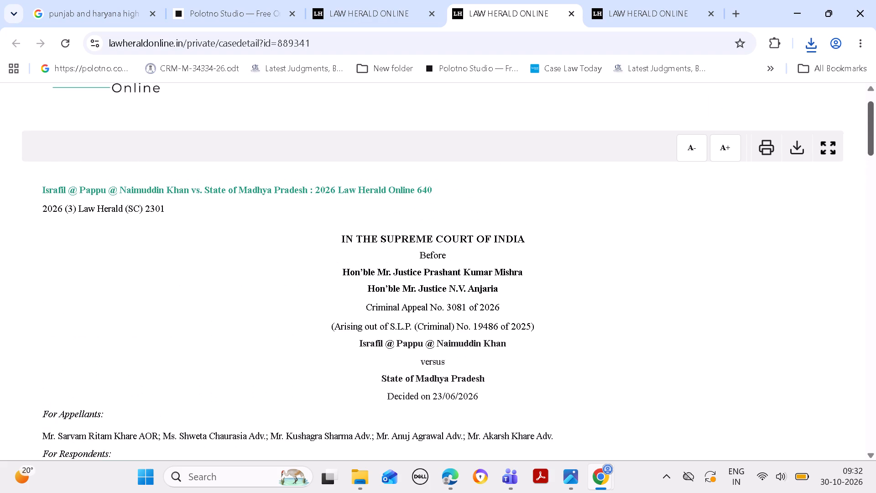
pyautogui.moveTo(874, 148); pyautogui.dragTo(874, 150)
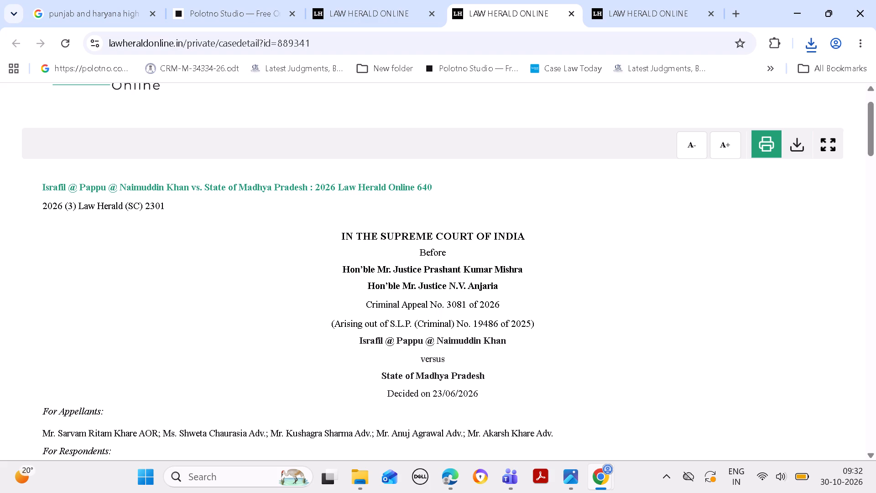
pyautogui.hotkey('ctrl', 'c')
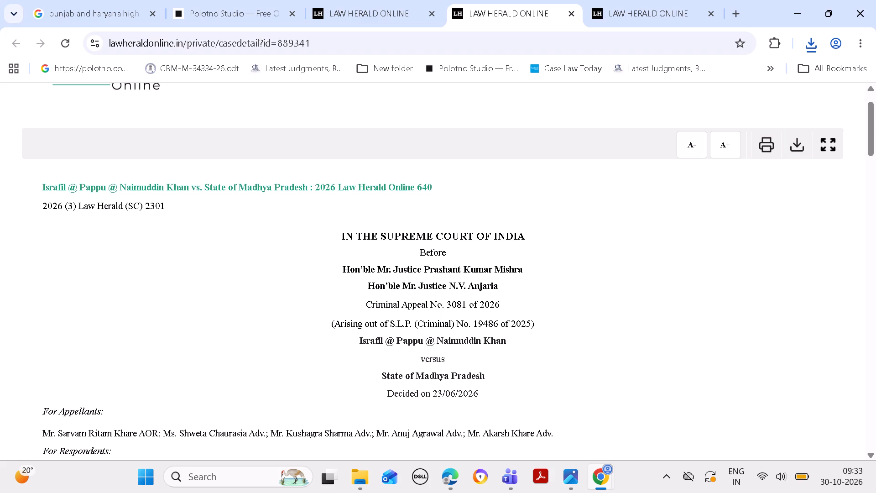
# Paste the copied forgery headline into Windows Search and copy it again from there as plain text.
pyautogui.click(244, 469)
pyautogui.hotkey('ctrl', 'v')
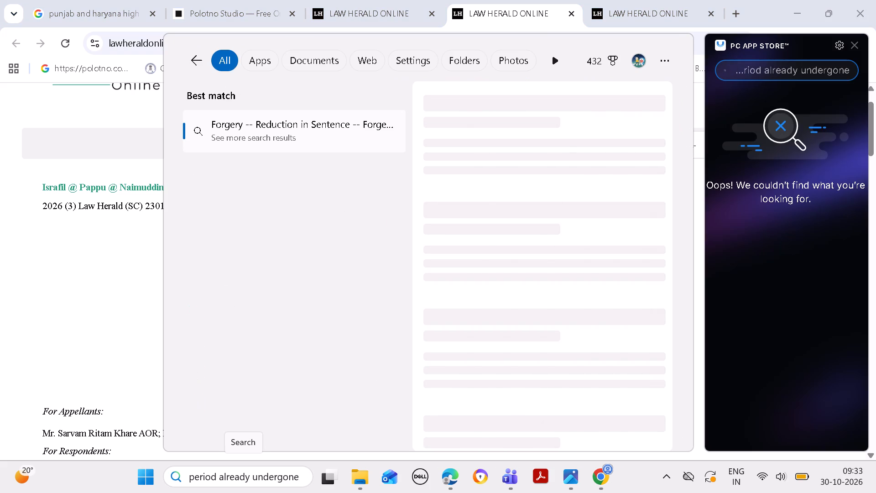
pyautogui.hotkey('ctrl', 'a')
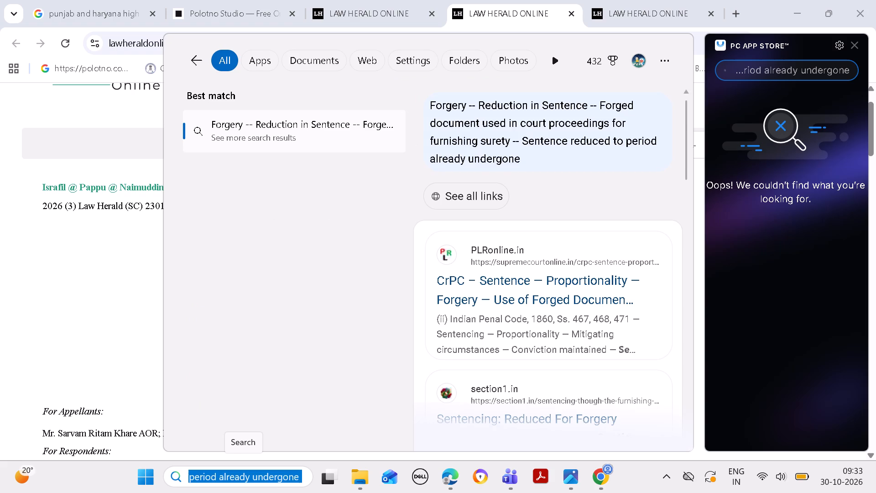
pyautogui.hotkey('ctrl', 'c')
# In Polotno Studio, replace the kidnapping headline with the copied forgery headline and set its font size to 81.
pyautogui.click(216, 5)
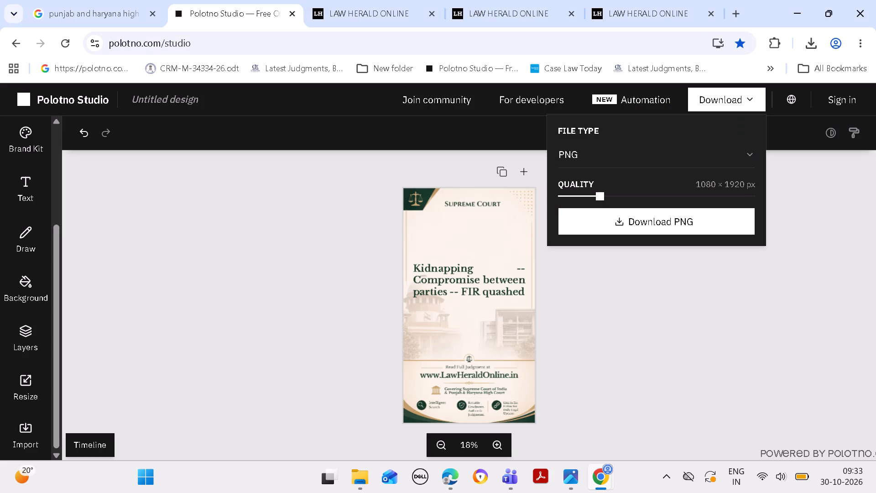
pyautogui.doubleClick(451, 283)
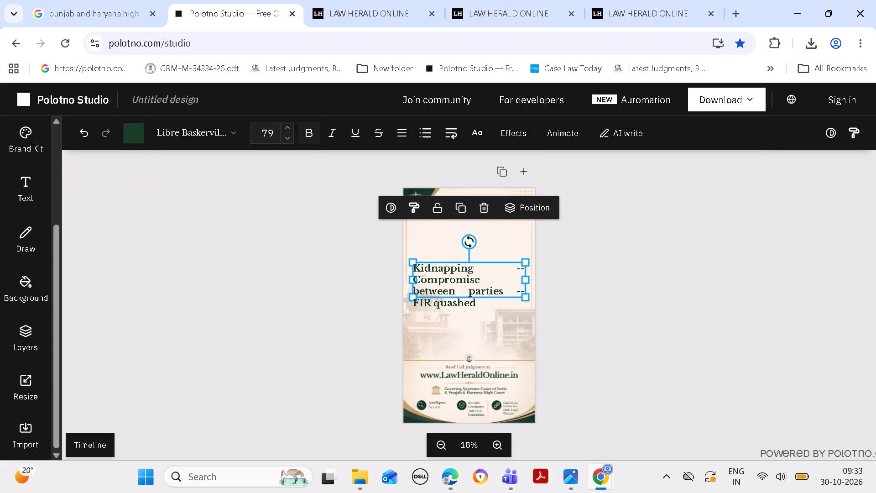
pyautogui.hotkey('ctrl', 'a')
pyautogui.hotkey('ctrl', 'v')
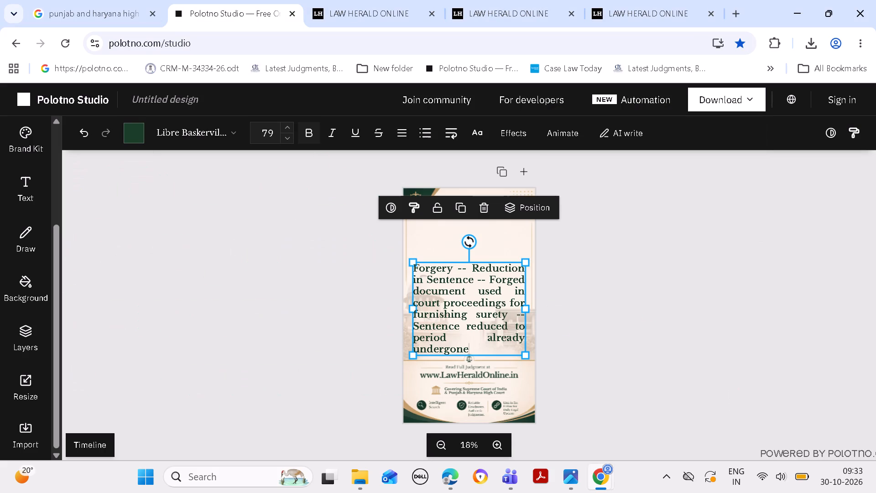
pyautogui.click(286, 121)
pyautogui.click(288, 125)
pyautogui.click(288, 124)
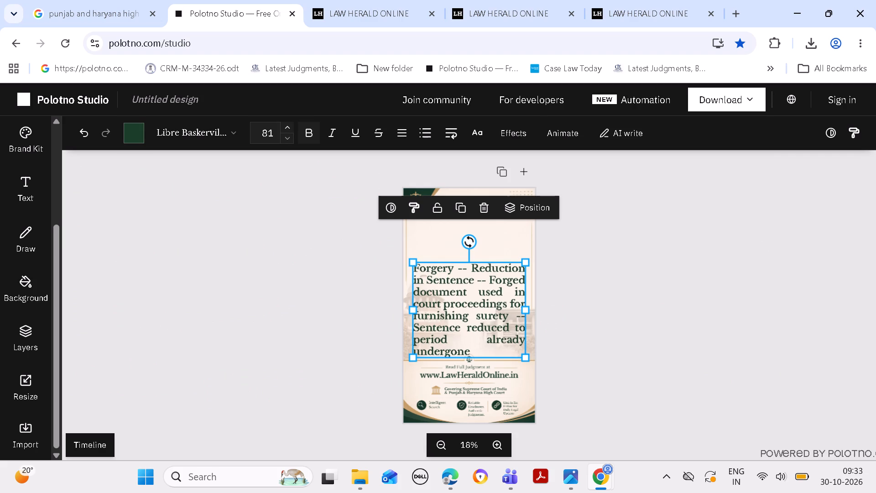
pyautogui.click(590, 267)
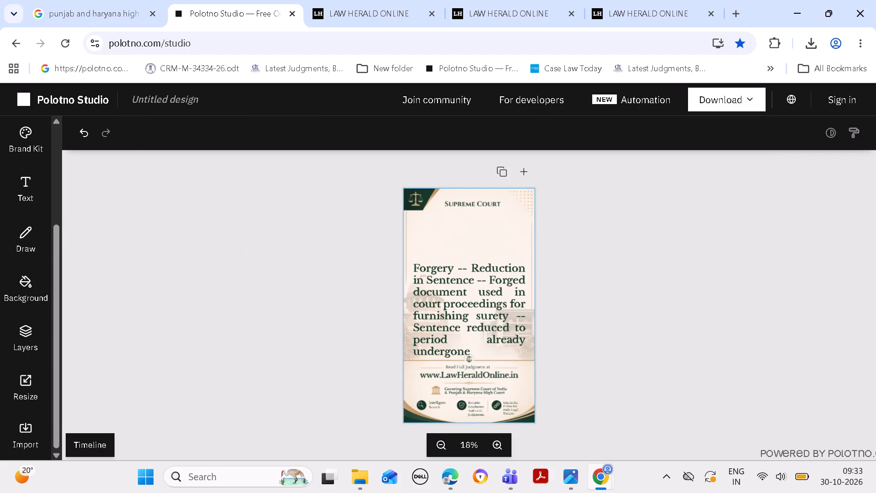
# Move the forgery headline up so it sits clear of the website footer, centred between the side borders.
pyautogui.moveTo(465, 317); pyautogui.dragTo(464, 292)
pyautogui.click(464, 292)
pyautogui.click(593, 274)
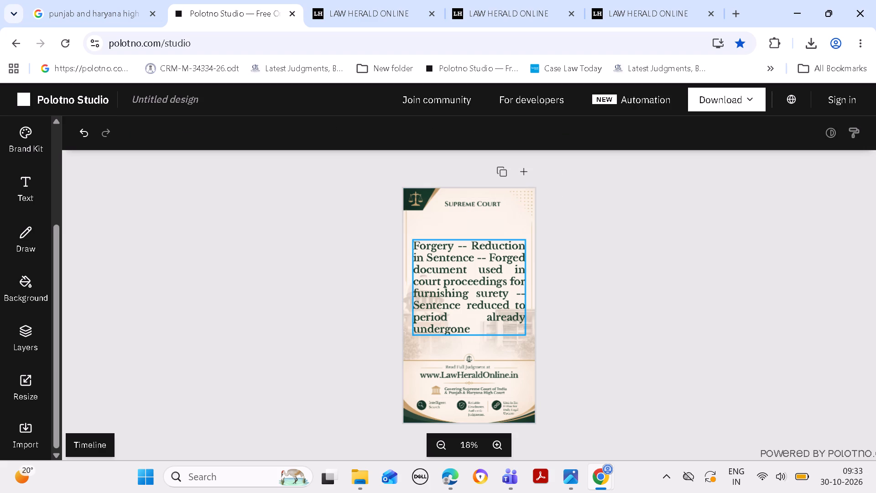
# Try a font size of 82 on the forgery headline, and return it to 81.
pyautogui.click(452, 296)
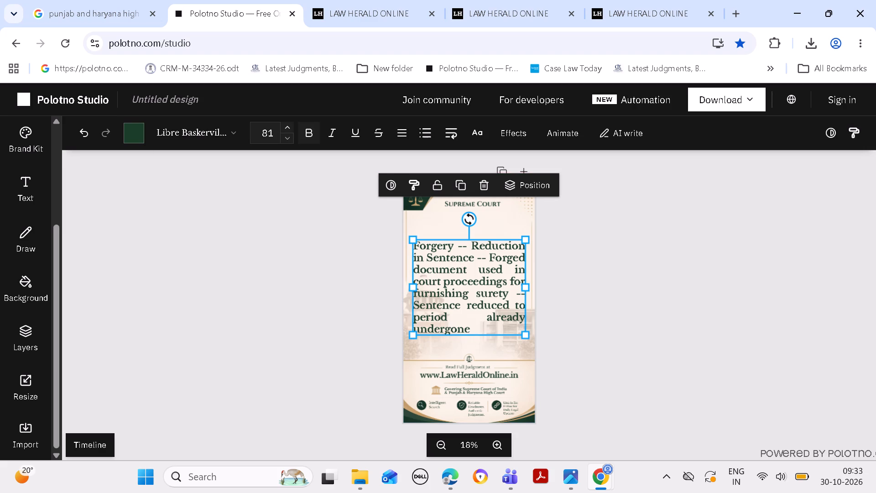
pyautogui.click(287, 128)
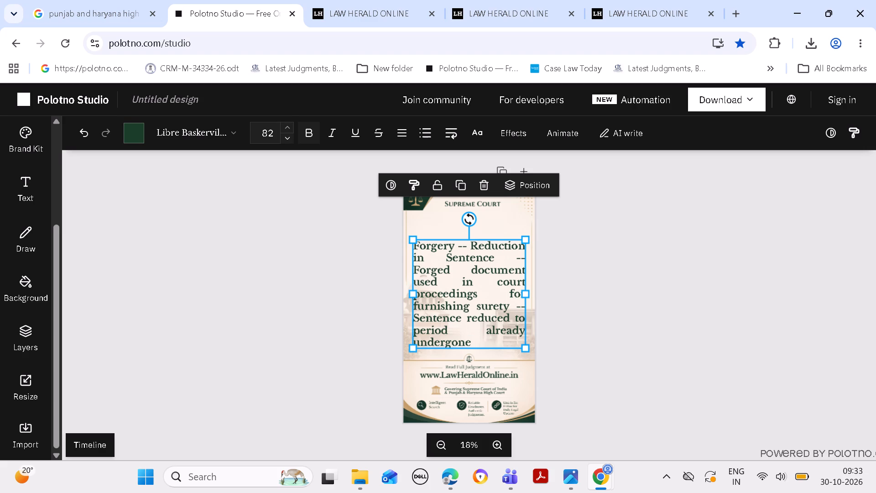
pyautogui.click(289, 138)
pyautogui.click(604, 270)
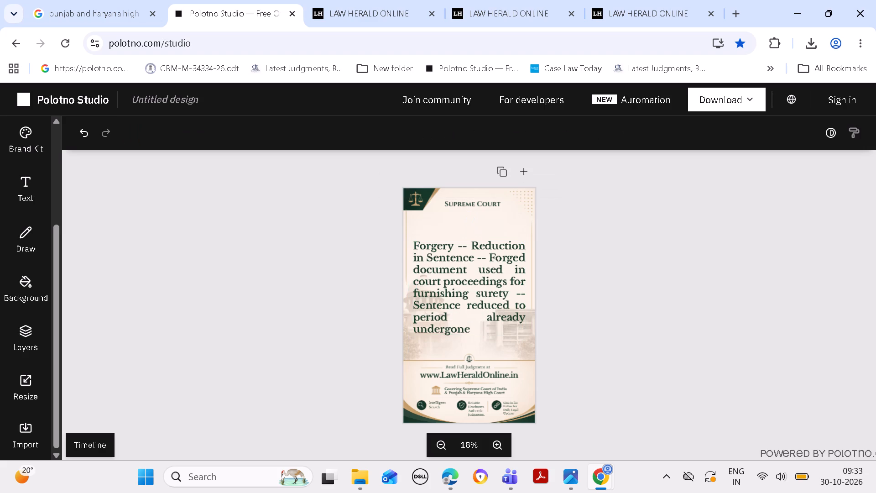
# Nudge the forgery headline slightly higher on the post, keeping it horizontally centred.
pyautogui.moveTo(486, 311); pyautogui.dragTo(486, 309)
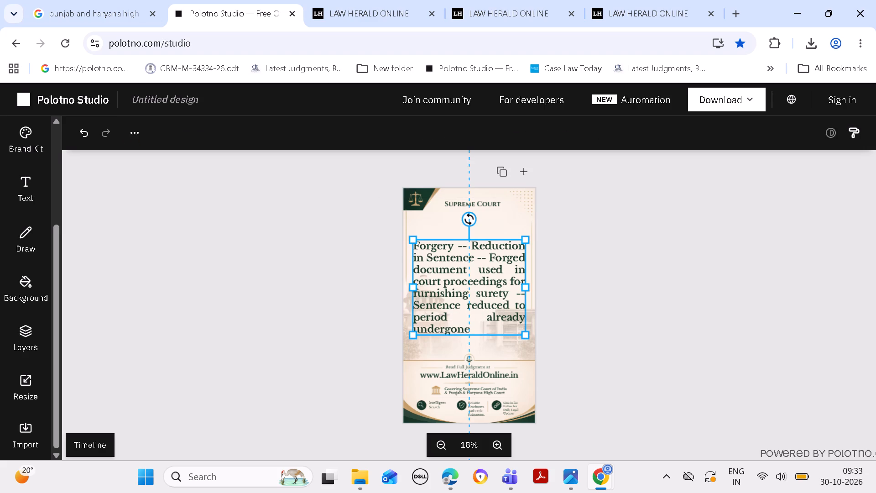
pyautogui.moveTo(486, 309); pyautogui.dragTo(486, 307)
pyautogui.click(648, 287)
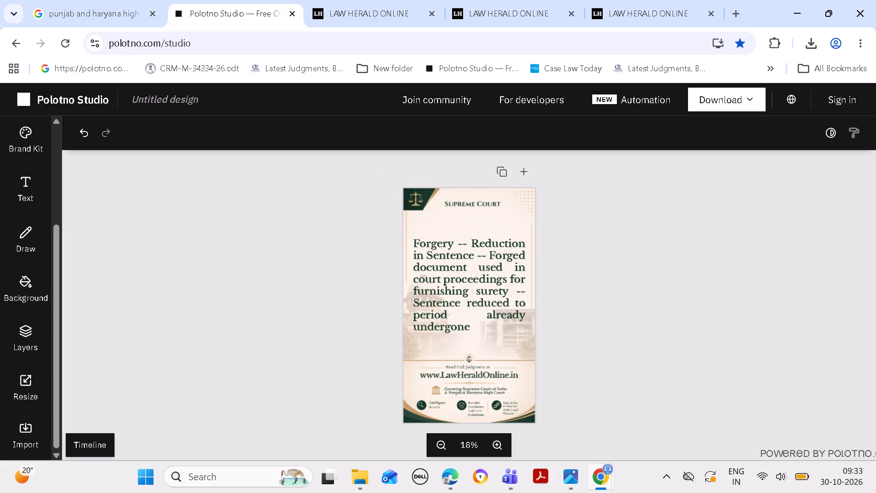
# Download the finished forgery post as a 1080 × 1920 px PNG.
pyautogui.click(713, 106)
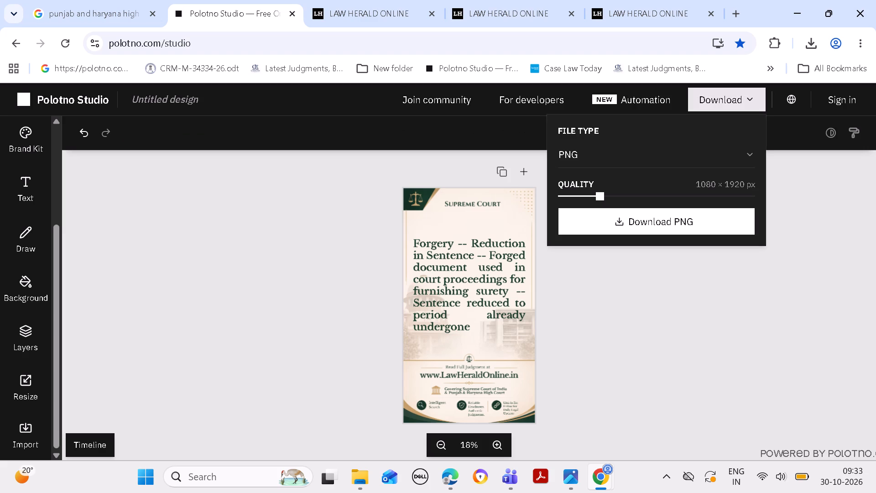
pyautogui.click(667, 220)
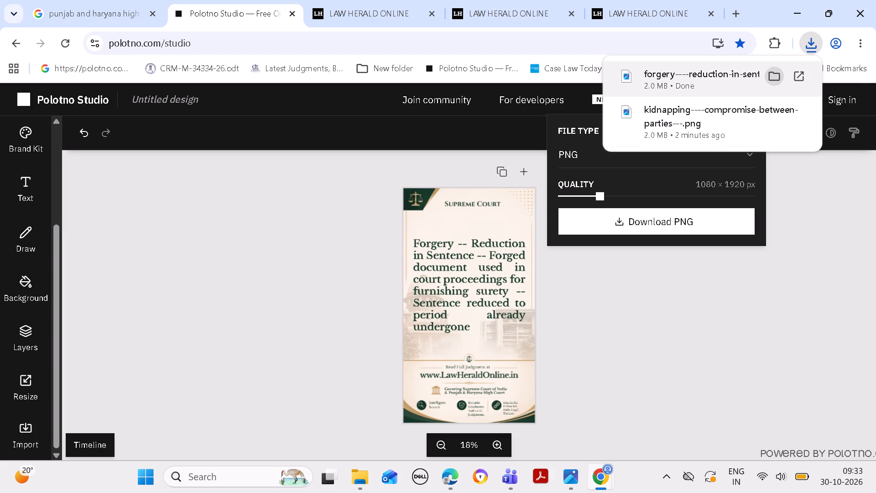
# Copy the downloaded forgery PNG from Downloads into the FB ONLINE POST-----30 Oct folder.
pyautogui.click(772, 74)
pyautogui.hotkey('ctrl', 'c')
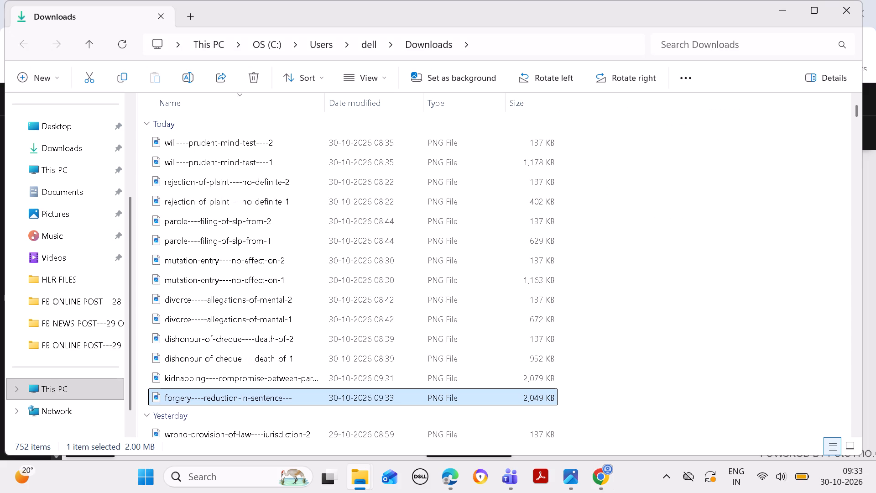
pyautogui.click(787, 6)
pyautogui.click(791, 11)
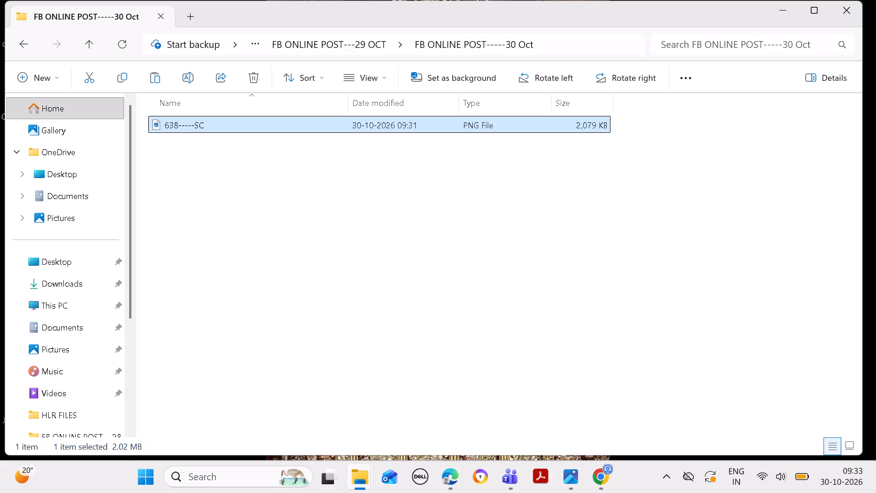
pyautogui.hotkey('ctrl', 'v')
# Rename the copied forgery PNG as 640----SC.
pyautogui.rightClick(350, 142)
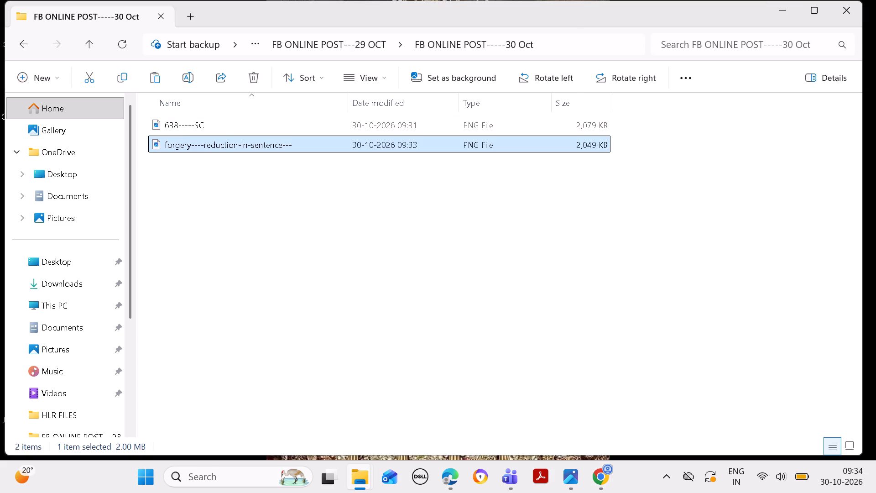
pyautogui.click(464, 16)
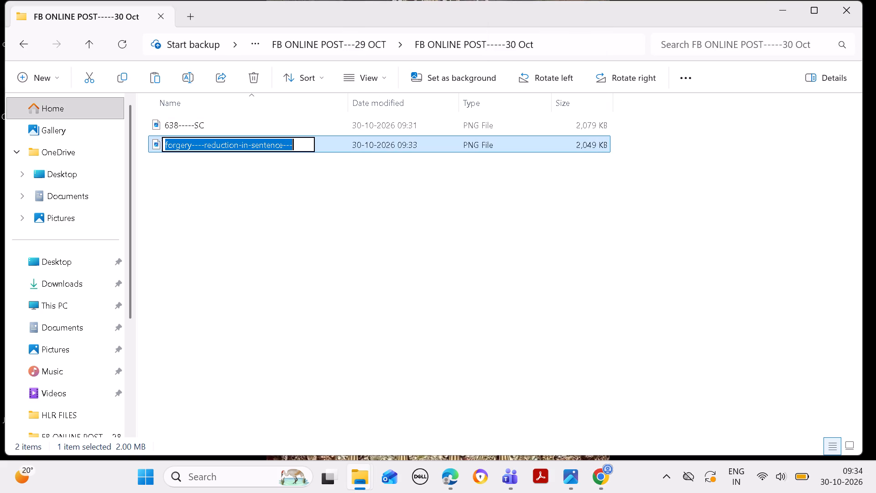
pyautogui.press('BackSpace')
pyautogui.write('640----AX')
pyautogui.press('BackSpace')
pyautogui.press('BackSpace')
pyautogui.write('SC')
pyautogui.press('Return')
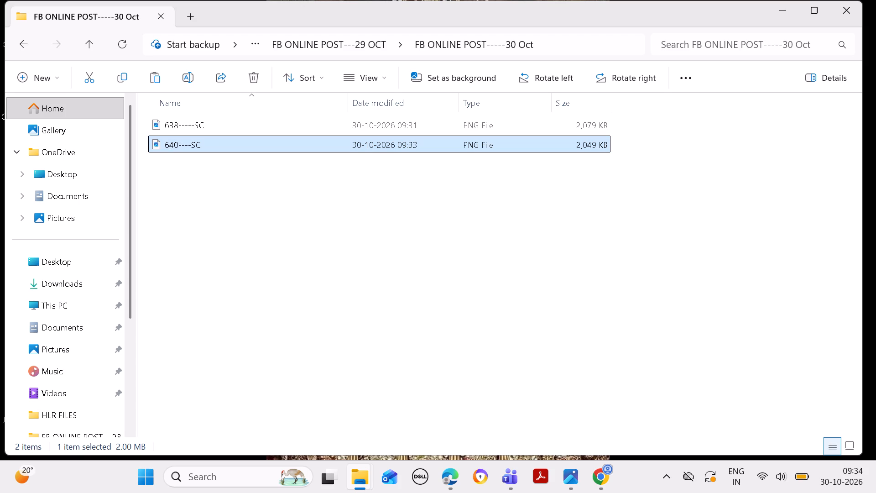
# Switch back to Law Herald Online in Chrome and check the open judgments for citations 638 and 640.
pyautogui.click(599, 470)
pyautogui.click(643, 422)
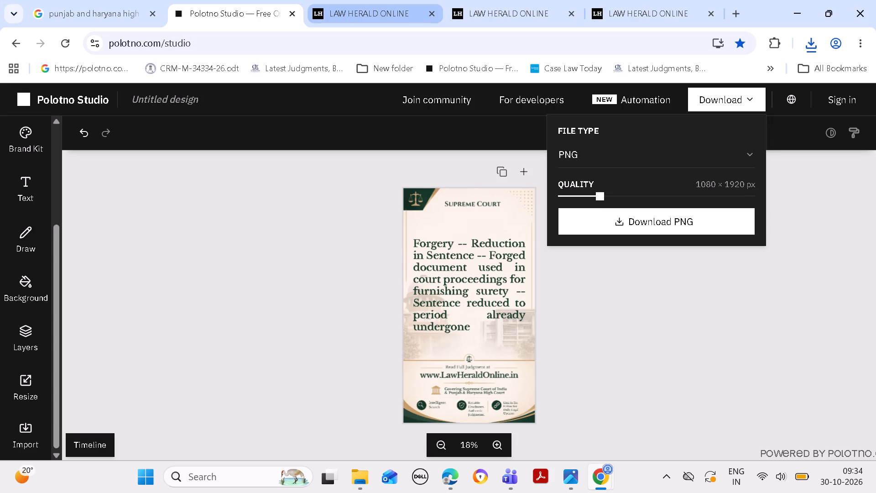
pyautogui.click(395, 12)
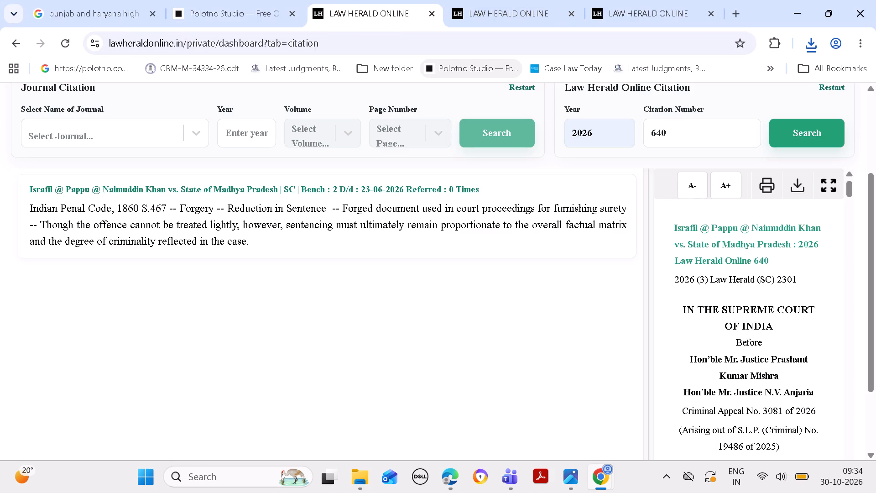
pyautogui.click(652, 13)
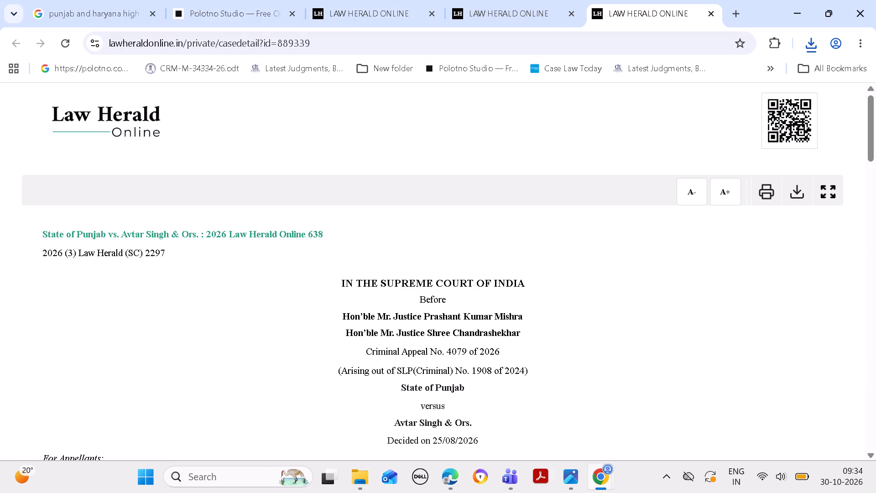
pyautogui.moveTo(874, 145); pyautogui.dragTo(874, 164)
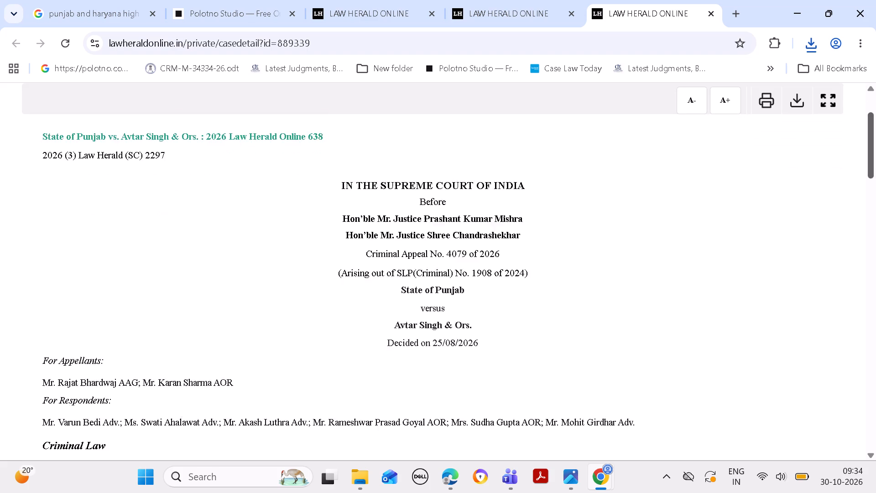
pyautogui.moveTo(874, 164); pyautogui.dragTo(874, 169)
pyautogui.click(501, 23)
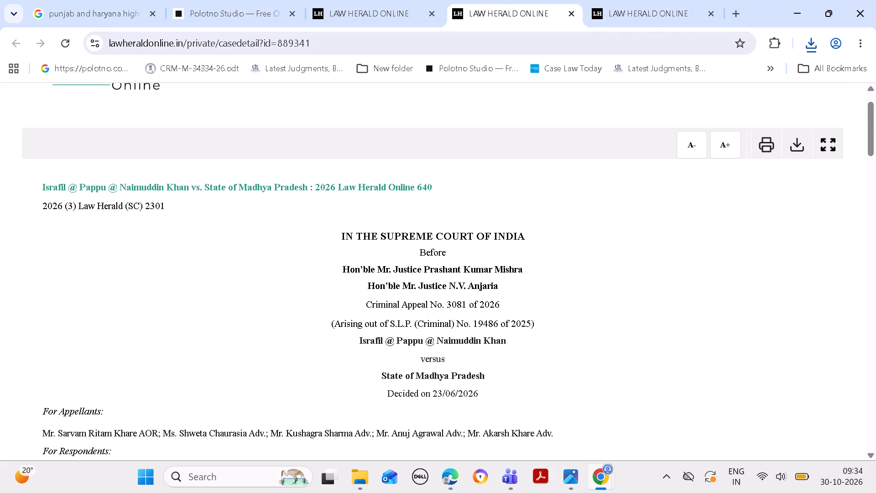
pyautogui.moveTo(869, 136); pyautogui.dragTo(871, 155)
pyautogui.click(354, 12)
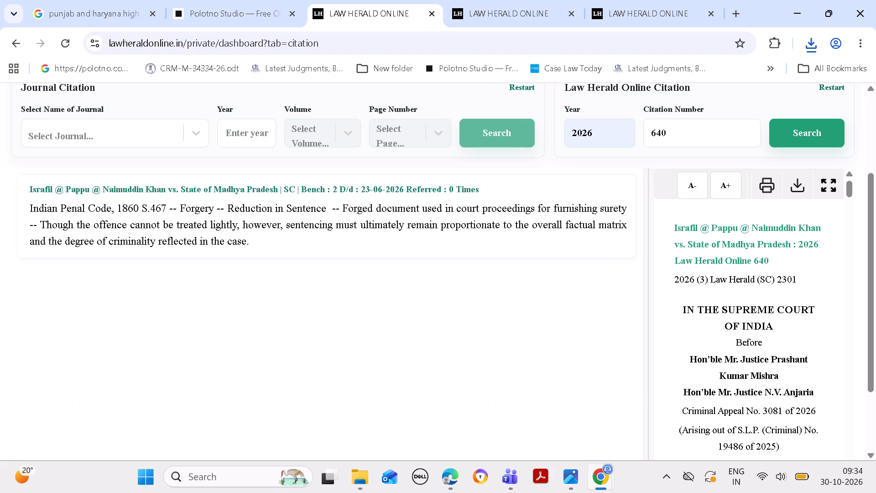
pyautogui.click(488, 13)
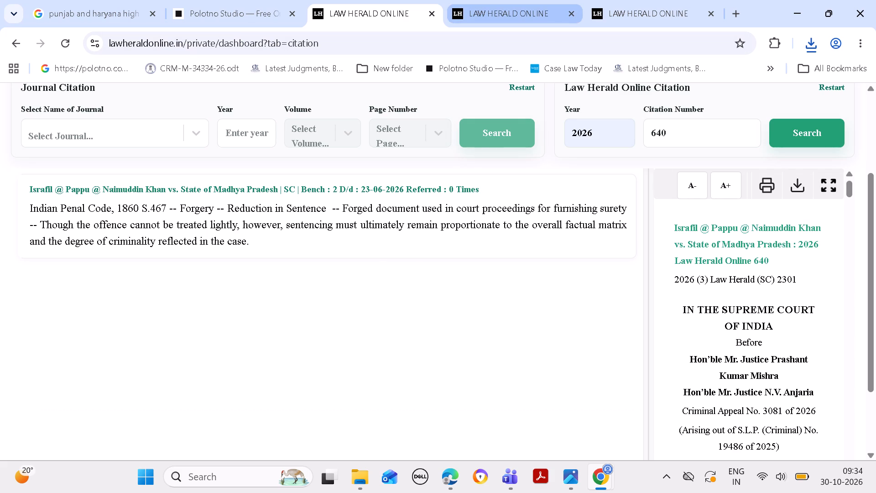
pyautogui.click(381, 24)
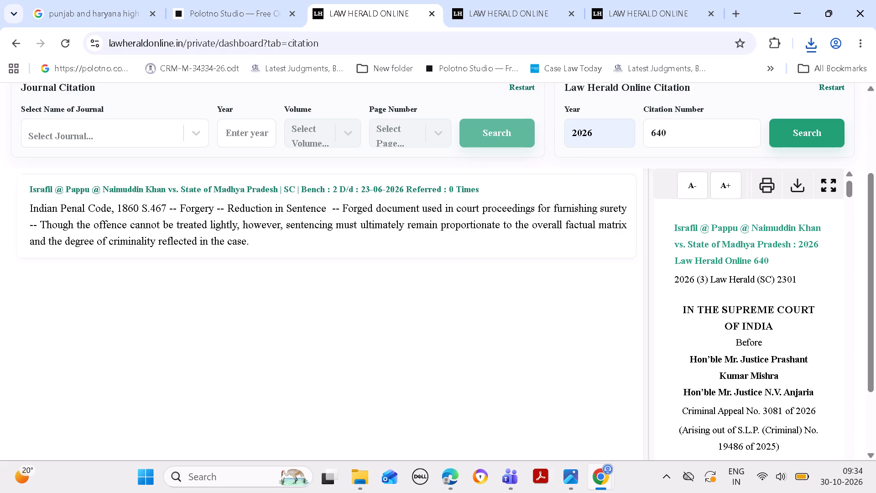
# Search the 2026 Law Herald Online citations for number 716.
pyautogui.click(680, 128)
pyautogui.press('BackSpace')
pyautogui.press('BackSpace')
pyautogui.press('BackSpace')
pyautogui.press('BackSpace')
pyautogui.press('BackSpace')
pyautogui.press('BackSpace')
pyautogui.press('BackSpace')
pyautogui.press('BackSpace')
pyautogui.press('BackSpace')
pyautogui.press('BackSpace')
pyautogui.press('BackSpace')
pyautogui.press('BackSpace')
pyautogui.press('BackSpace')
pyautogui.press('BackSpace')
pyautogui.press('BackSpace')
pyautogui.press('BackSpace')
pyautogui.press('BackSpace')
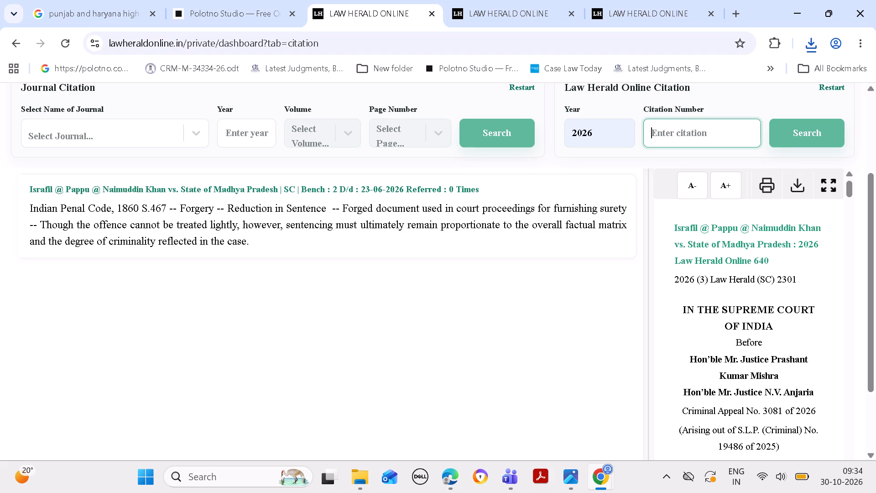
pyautogui.write('716')
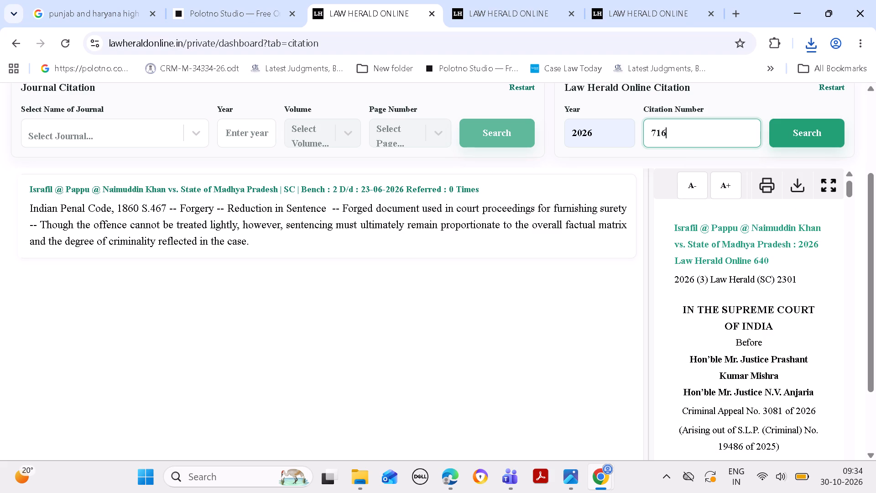
pyautogui.click(809, 135)
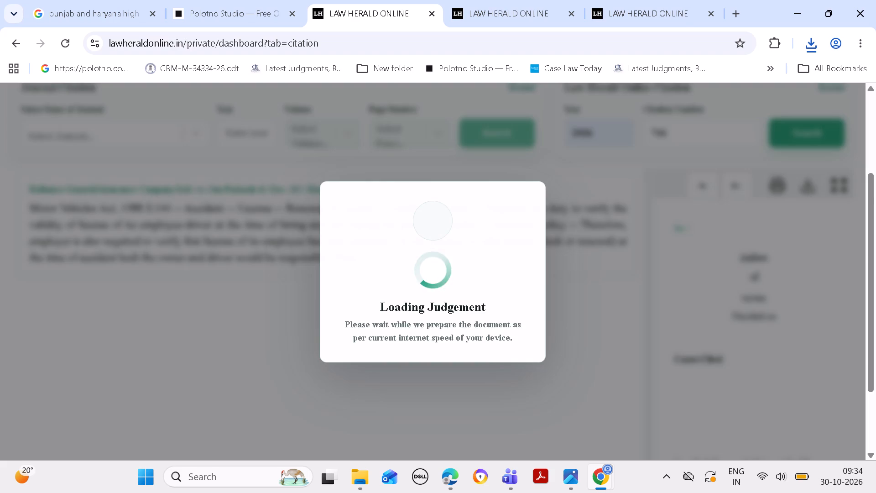
# Open the full judgment for 2026 Law Herald Online 716 and copy its "Accident -- License -- Renewal of License" headline.
pyautogui.click(822, 185)
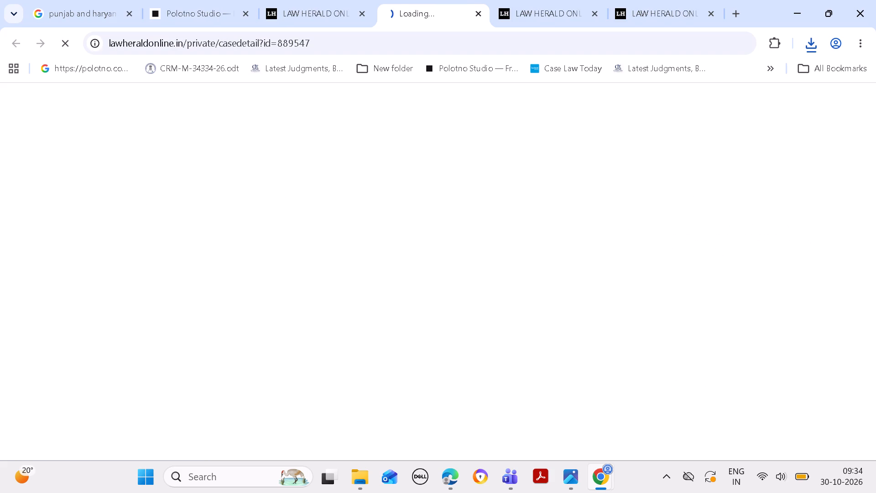
pyautogui.moveTo(873, 109); pyautogui.dragTo(873, 110)
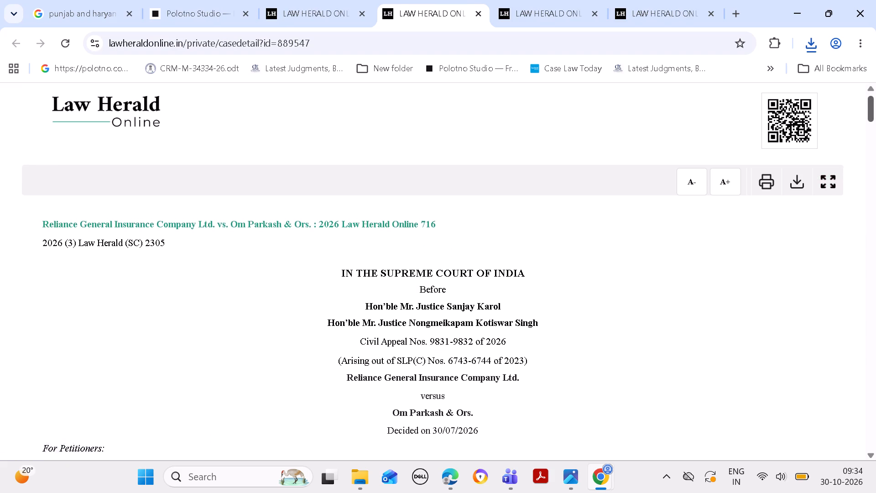
pyautogui.moveTo(873, 110); pyautogui.dragTo(875, 128)
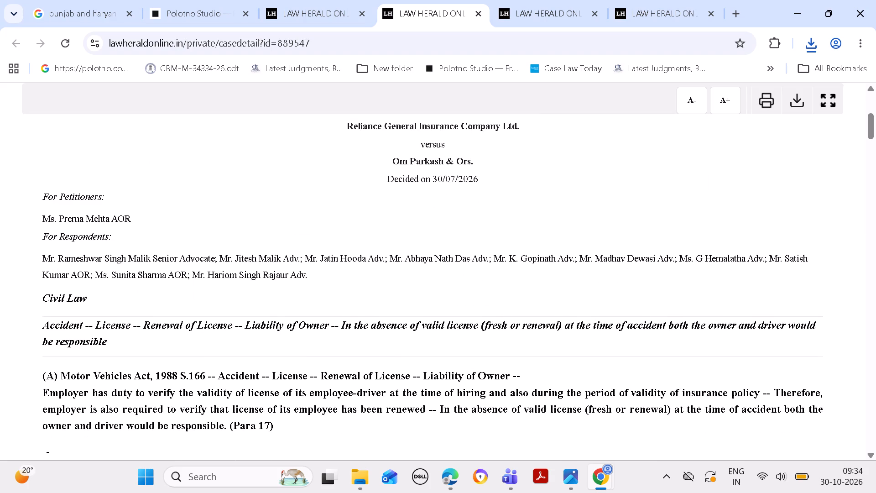
pyautogui.moveTo(45, 320); pyautogui.dragTo(85, 331)
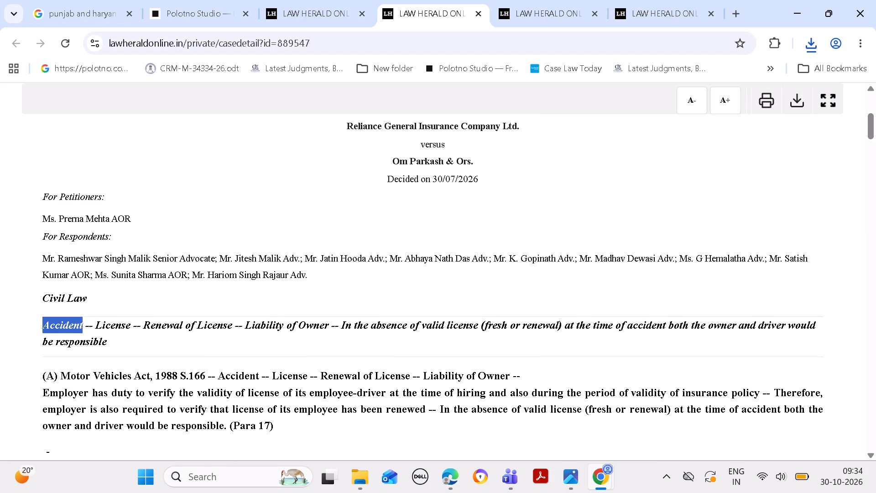
pyautogui.moveTo(85, 331); pyautogui.dragTo(119, 345)
pyautogui.hotkey('ctrl', 'c')
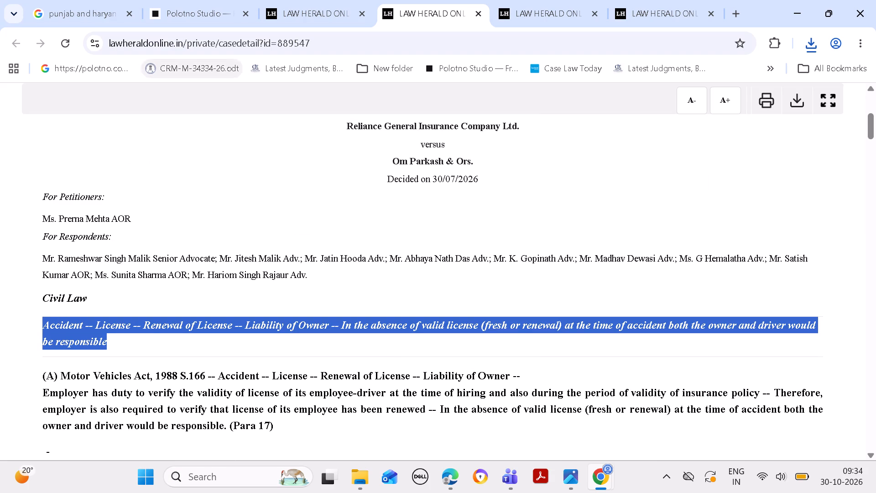
# Paste the accident headline into the Windows search box and copy it again from there as plain text.
pyautogui.click(210, 12)
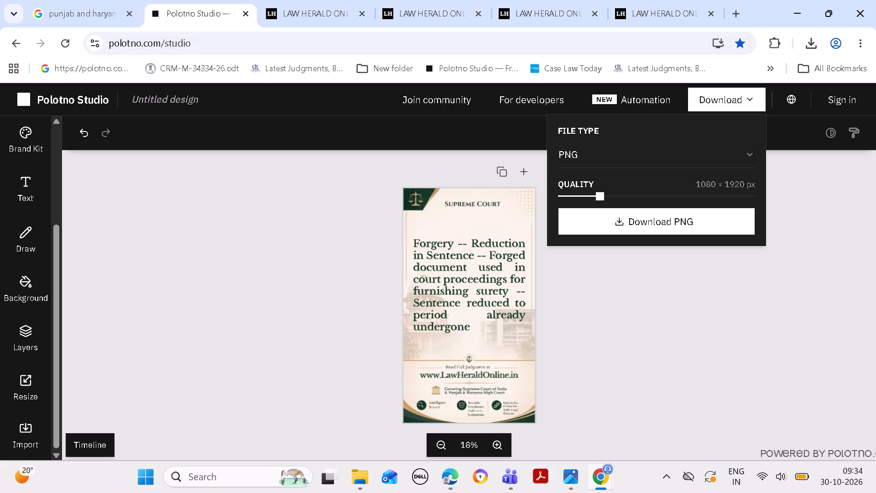
pyautogui.click(254, 468)
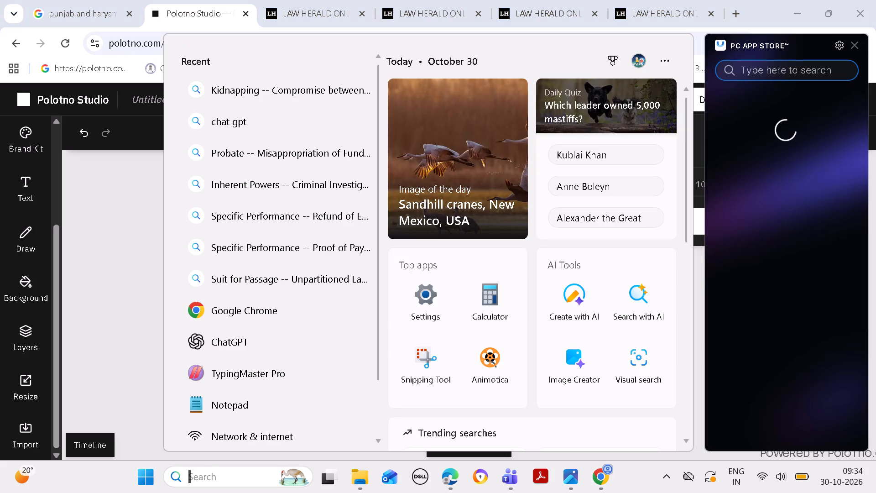
pyautogui.hotkey('ctrl', 'v')
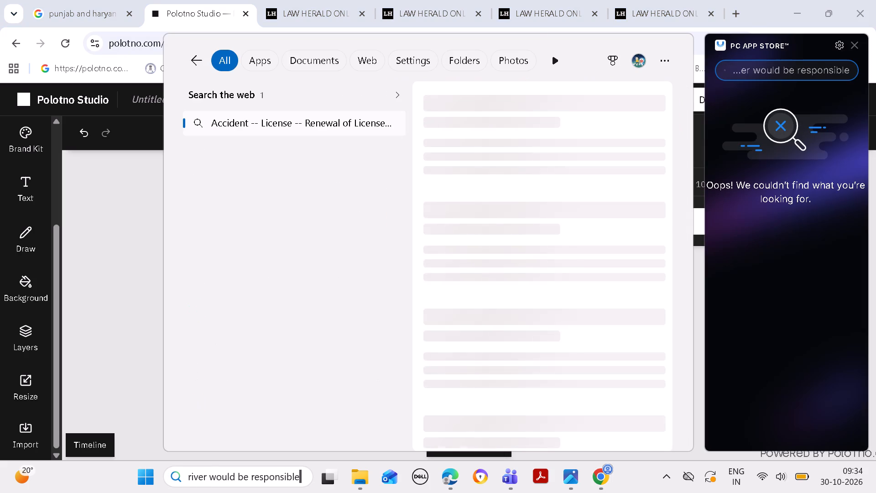
pyautogui.hotkey('ctrl', 'a')
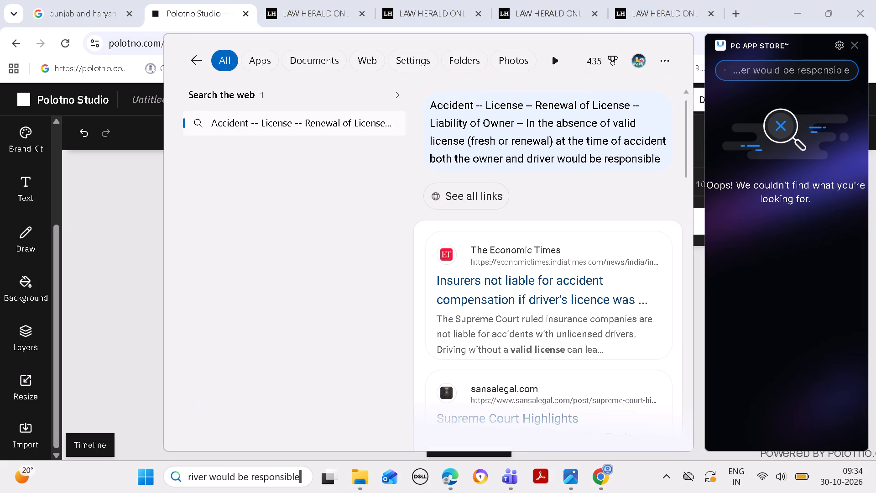
pyautogui.hotkey('ctrl', 'c')
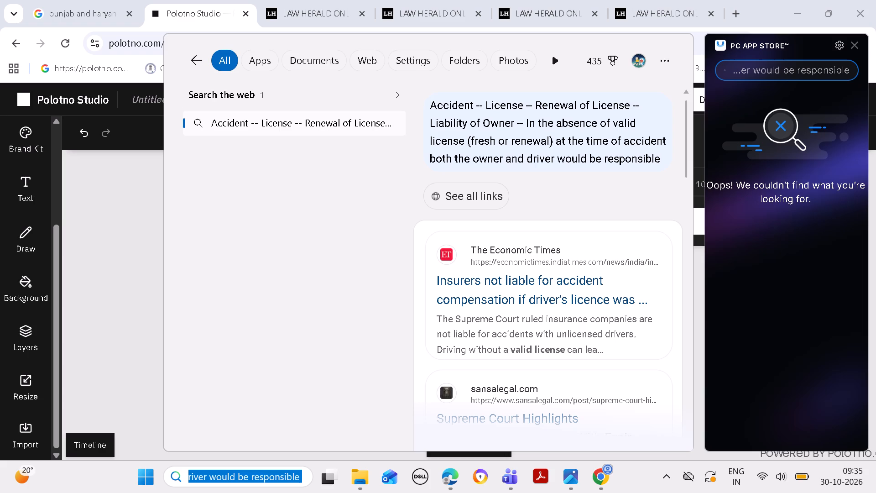
# Replace the forgery headline in the Polotno Studio Supreme Court design with the copied accident and license headline.
pyautogui.click(211, 6)
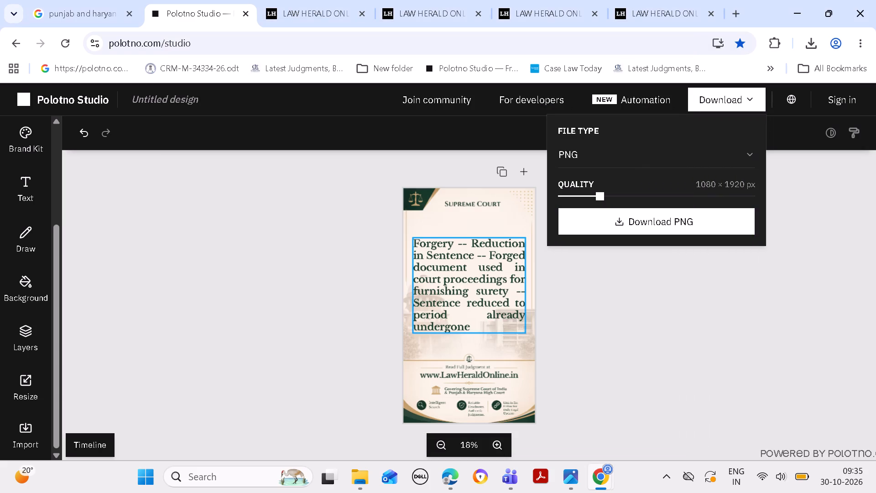
pyautogui.doubleClick(456, 280)
pyautogui.hotkey('ctrl', 'a')
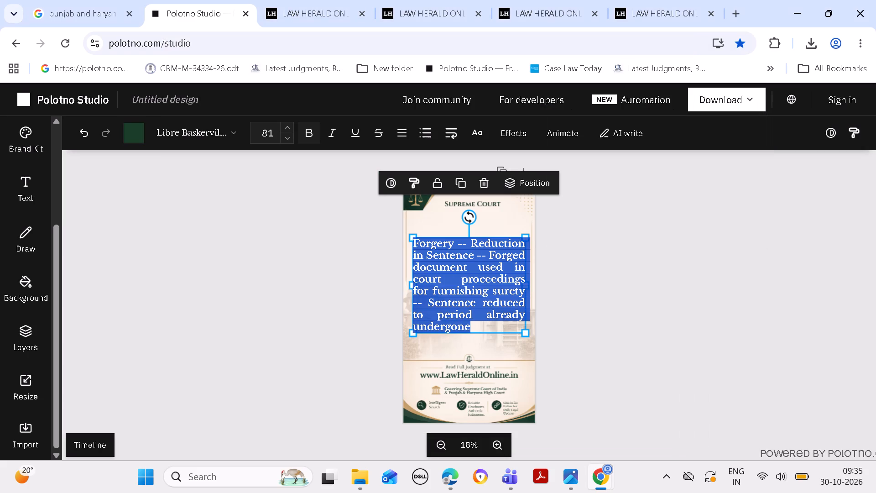
pyautogui.hotkey('ctrl', 'v')
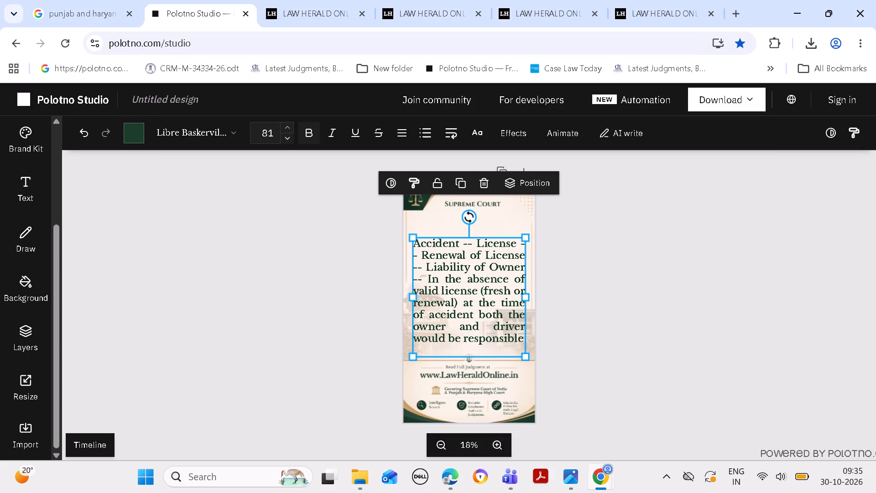
# Set the accident headline's font size to 80.
pyautogui.doubleClick(286, 126)
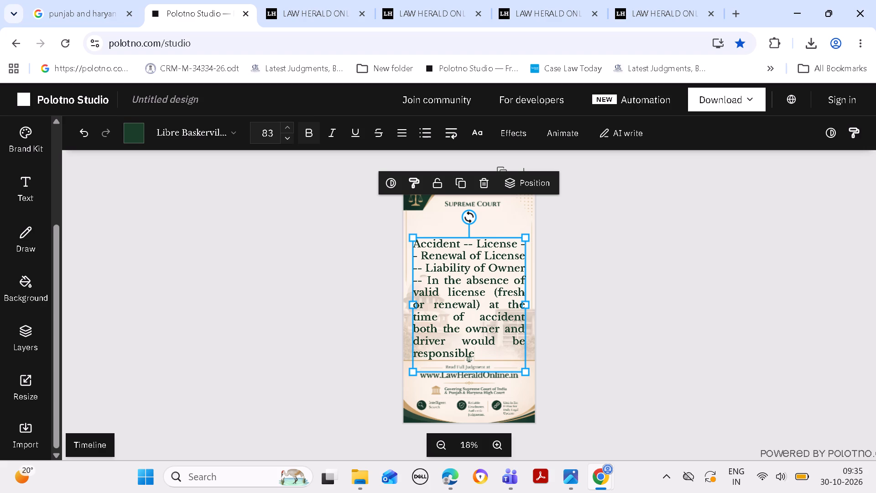
pyautogui.tripleClick(289, 140)
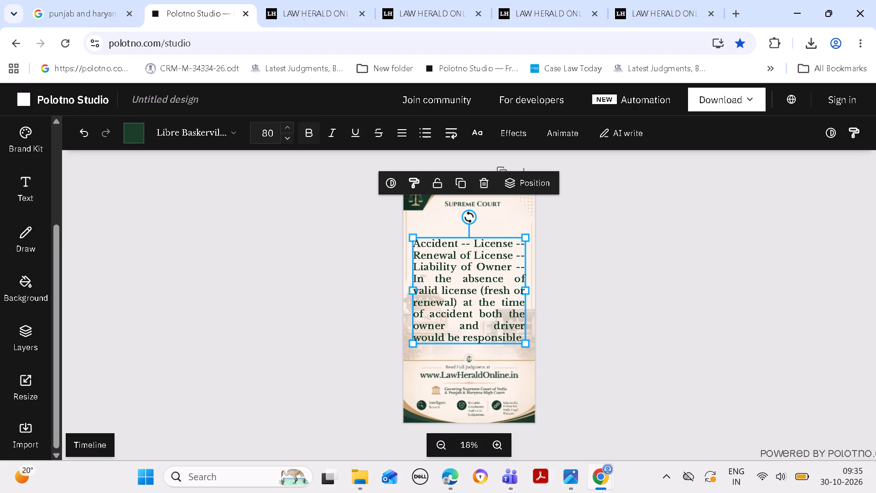
pyautogui.click(608, 315)
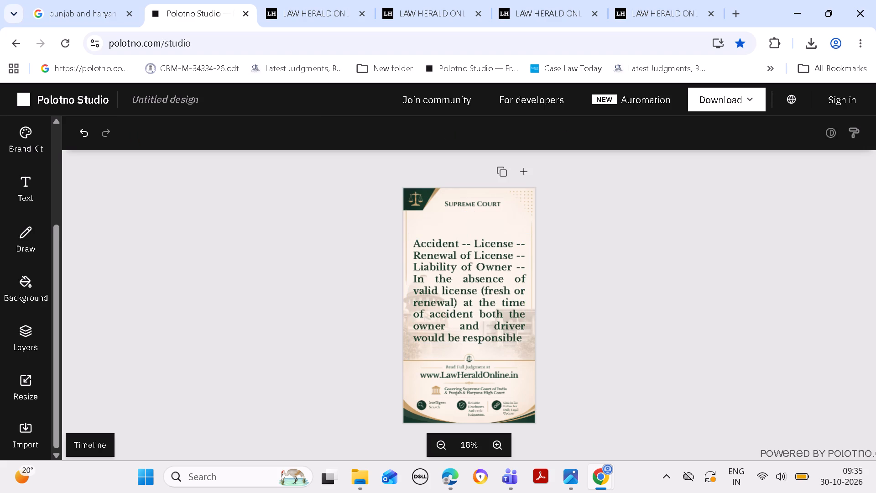
# Move the accident headline slightly upward on the post, keeping it horizontally centred.
pyautogui.moveTo(483, 302); pyautogui.dragTo(482, 296)
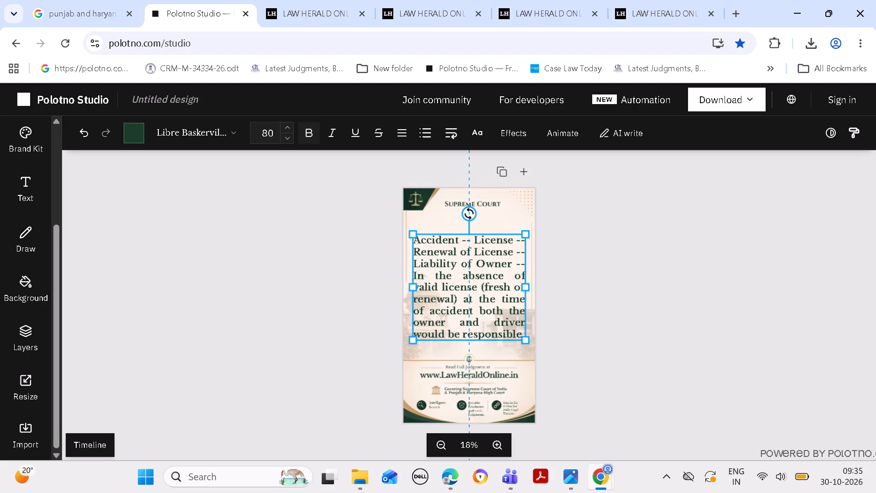
pyautogui.moveTo(482, 296); pyautogui.dragTo(482, 294)
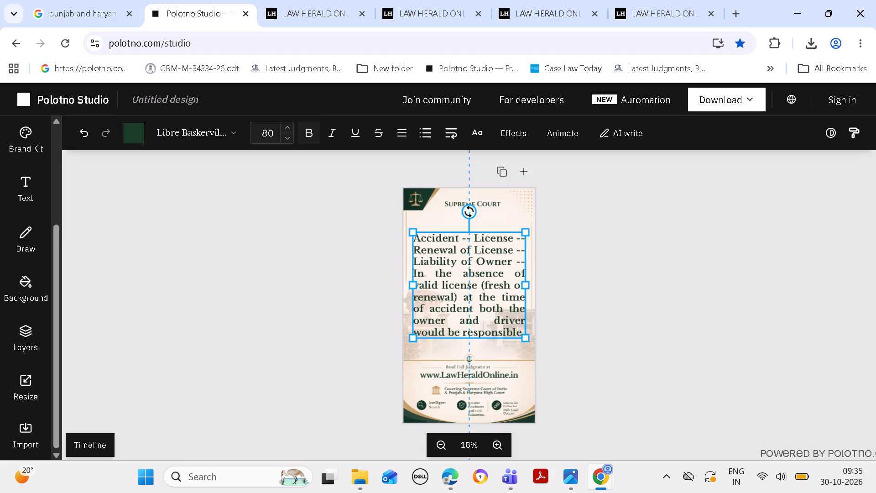
pyautogui.moveTo(482, 294); pyautogui.dragTo(482, 295)
pyautogui.click(630, 302)
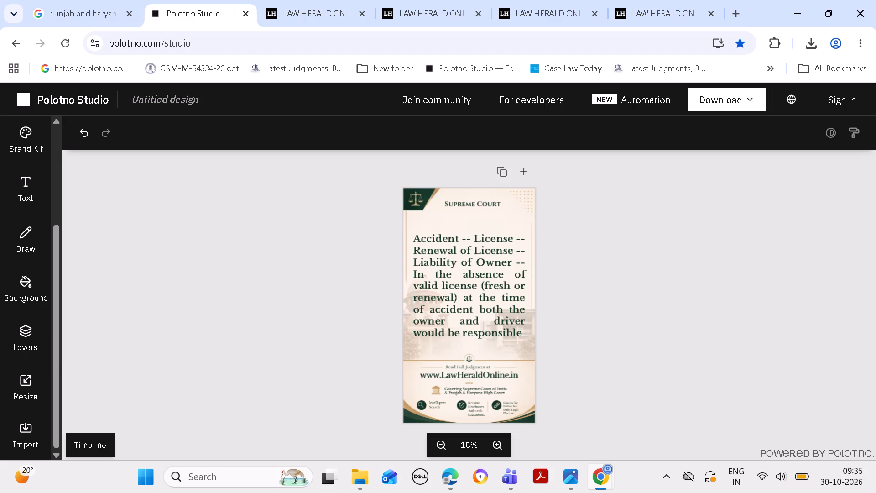
pyautogui.click(720, 103)
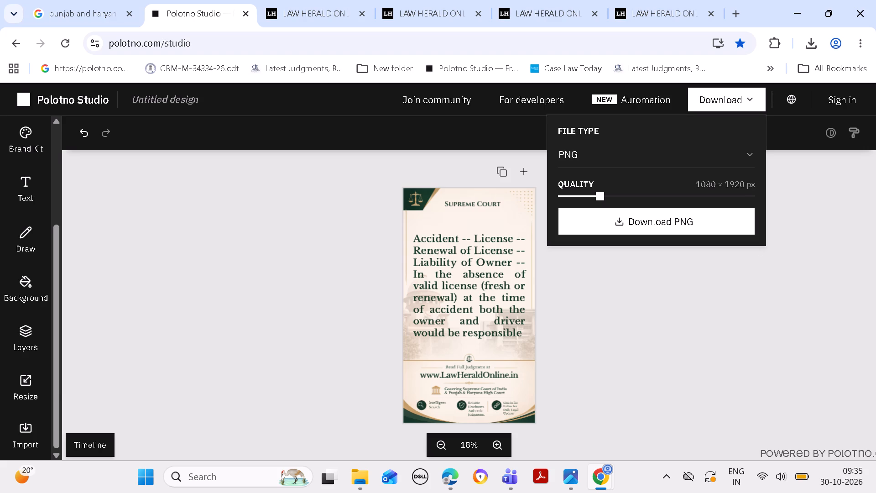
pyautogui.click(688, 262)
pyautogui.click(482, 293)
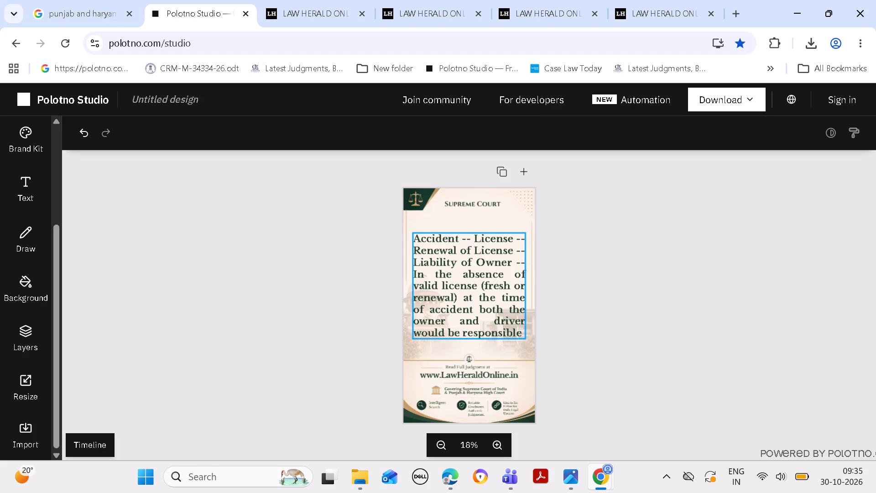
pyautogui.click(609, 276)
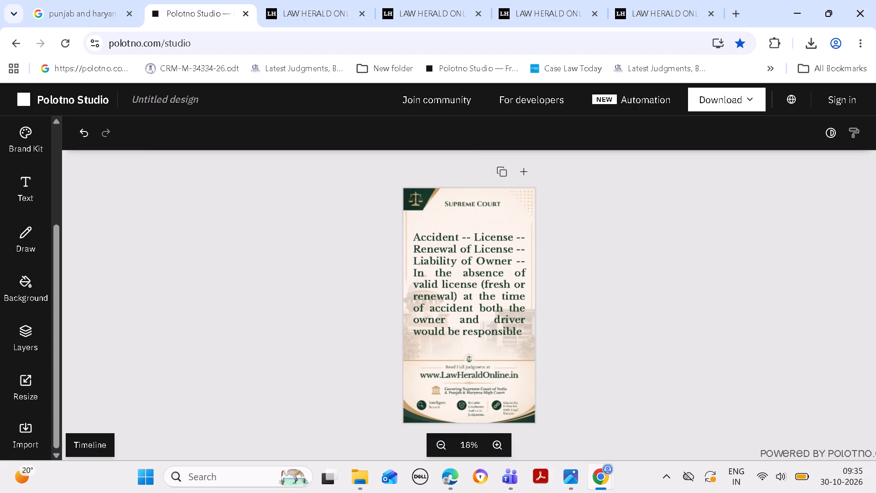
# Download the finished accident post as a PNG.
pyautogui.click(718, 100)
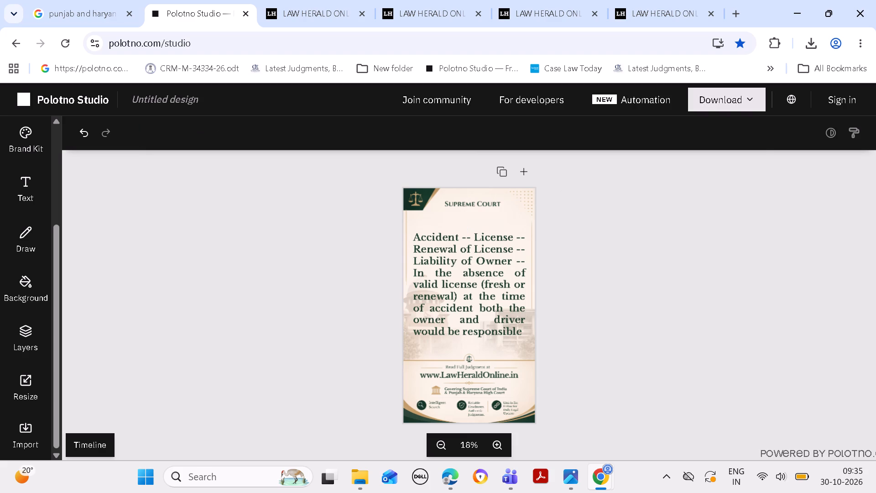
pyautogui.click(675, 214)
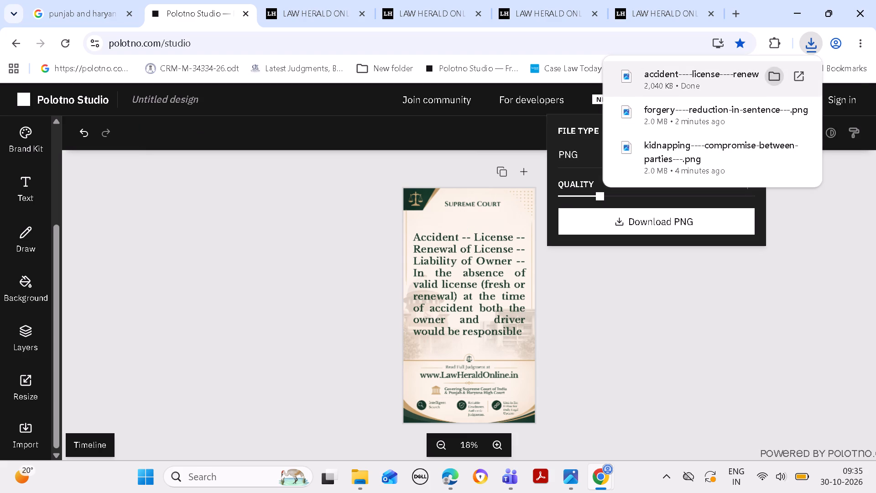
# Copy the downloaded accident PNG from Downloads into the FB ONLINE POST-----30 Oct folder.
pyautogui.click(772, 74)
pyautogui.hotkey('ctrl', 'c')
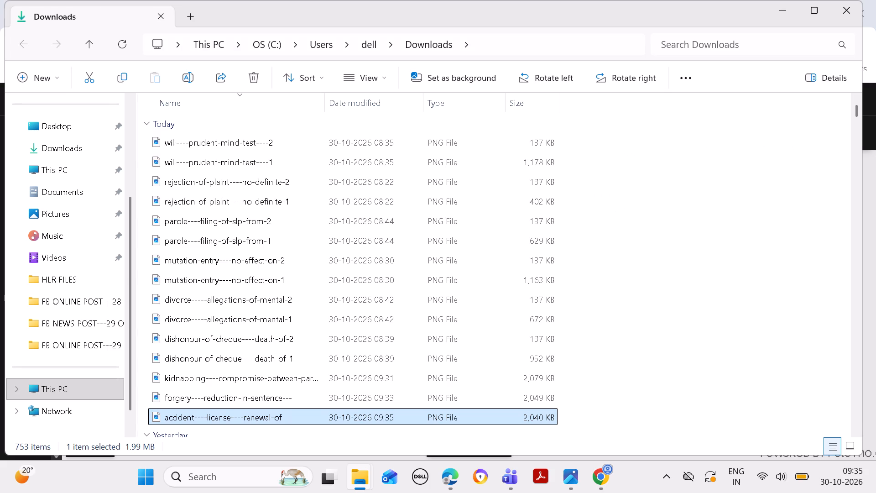
pyautogui.click(783, 5)
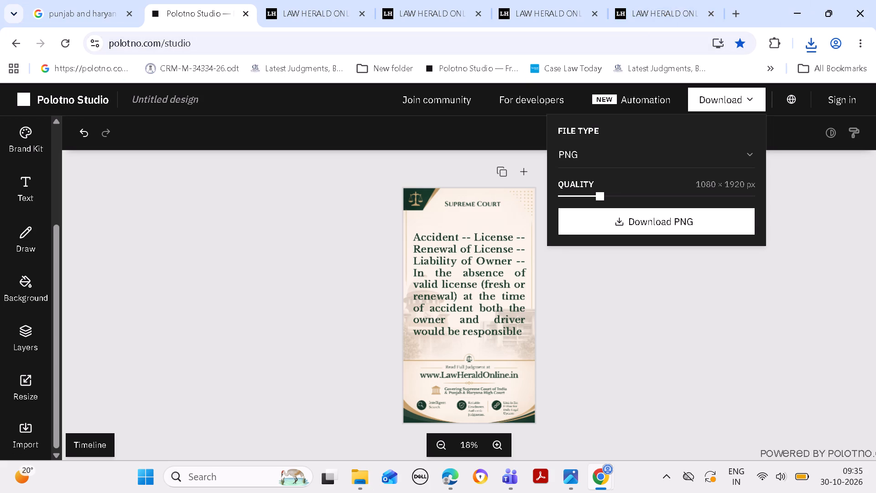
pyautogui.click(798, 12)
pyautogui.hotkey('ctrl', 'v')
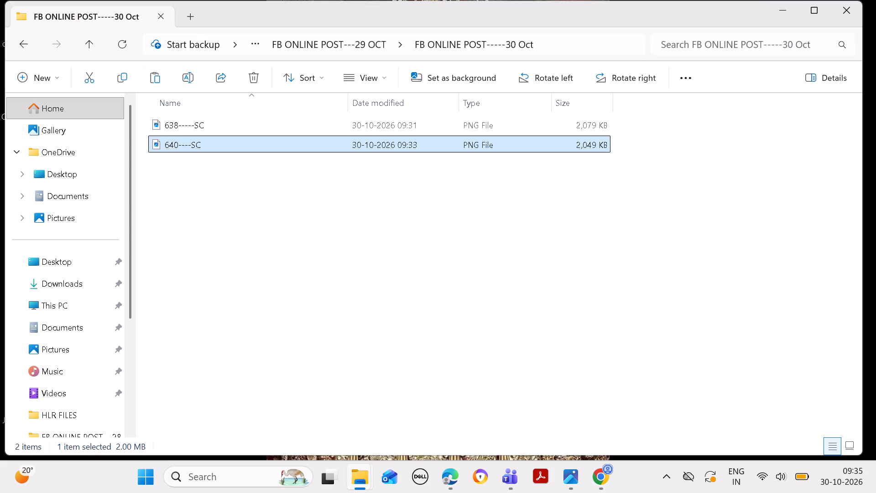